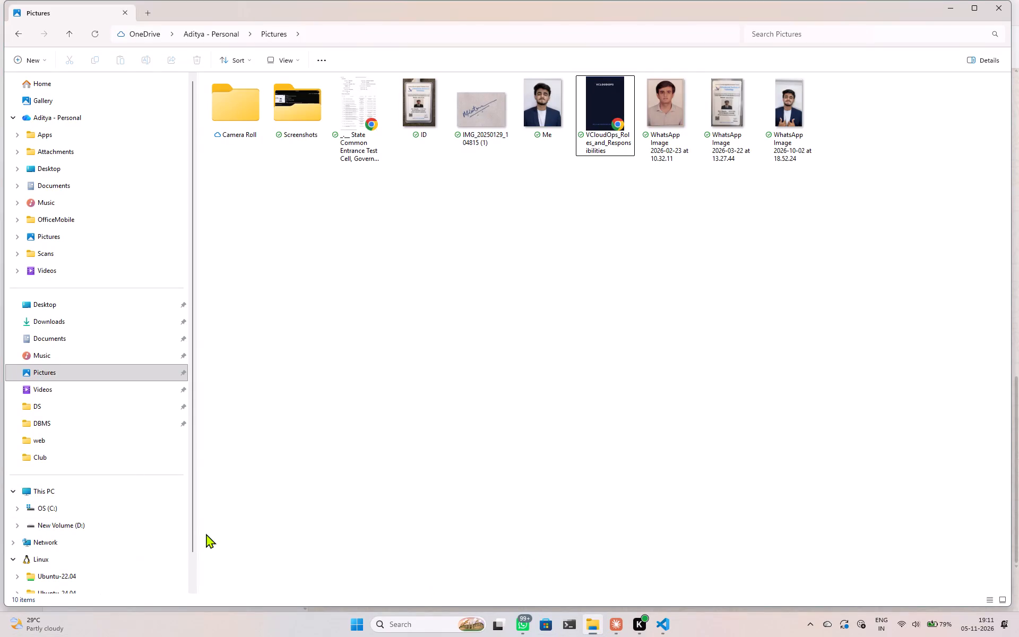
Open the Commit_to_Git_Event_Report_Filled_Draft document from the Downloads folder in Word.
click(103, 331)
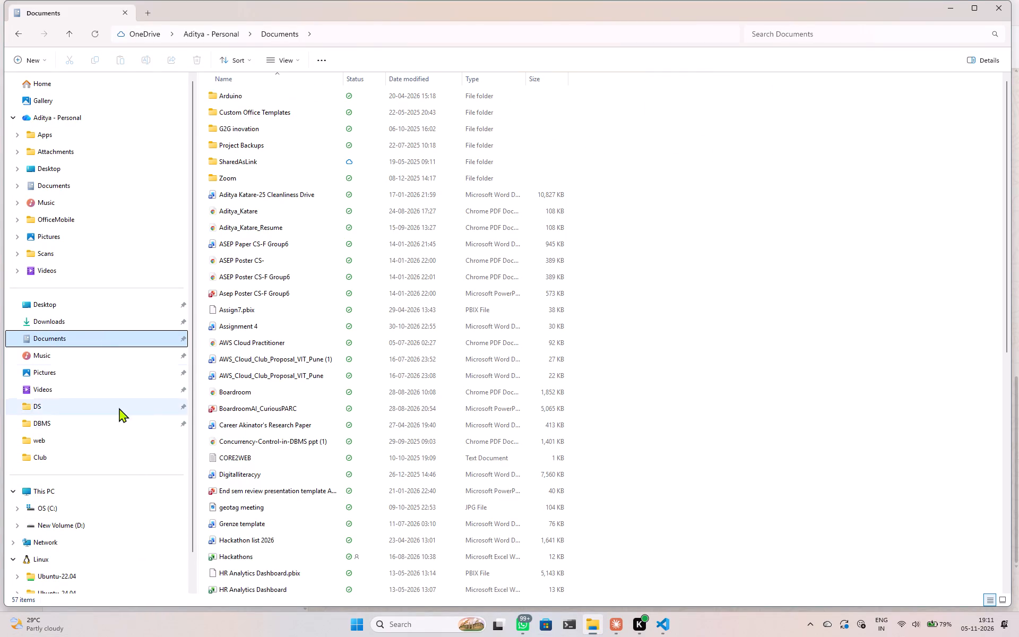
double_click(123, 512)
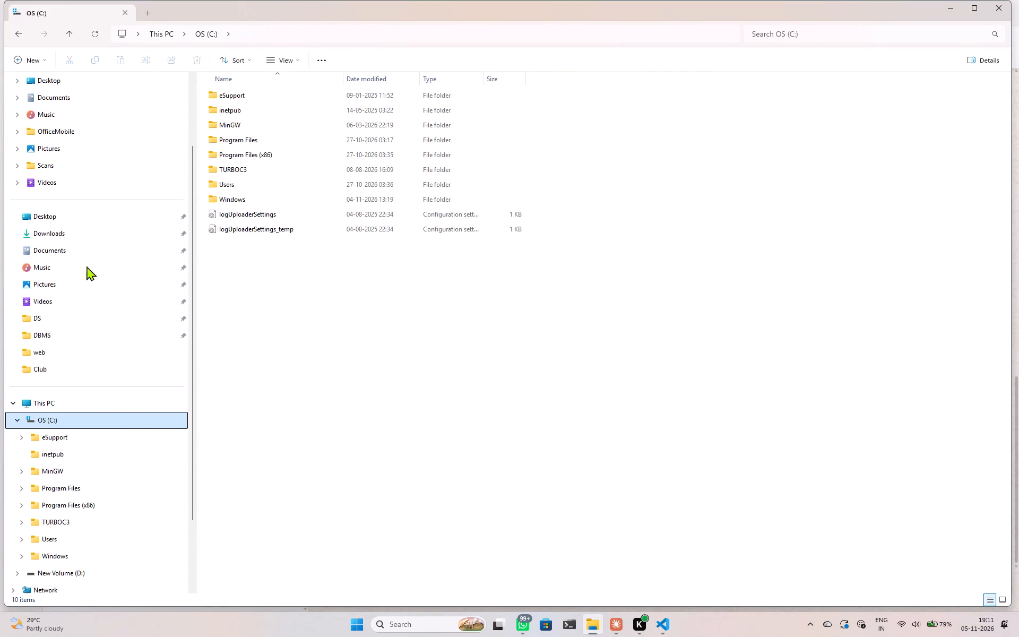
double_click(75, 236)
double_click(229, 113)
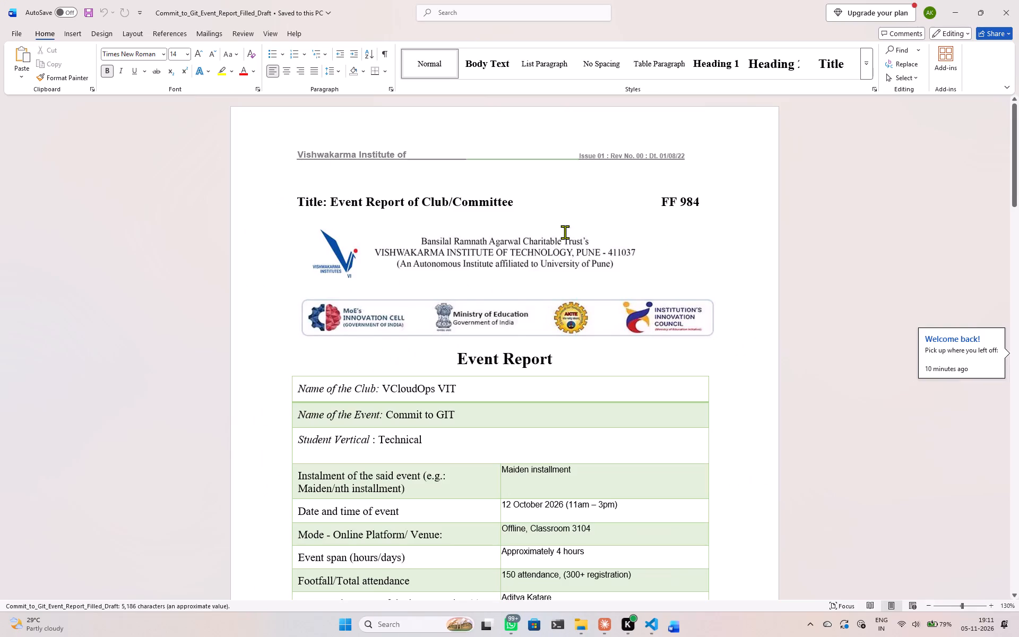
Place the text cursor on the empty line below the geo-tagged photos placeholder in the report's Photograph Section.
scroll(552, 388, down, 2)
scroll(609, 373, down, 18)
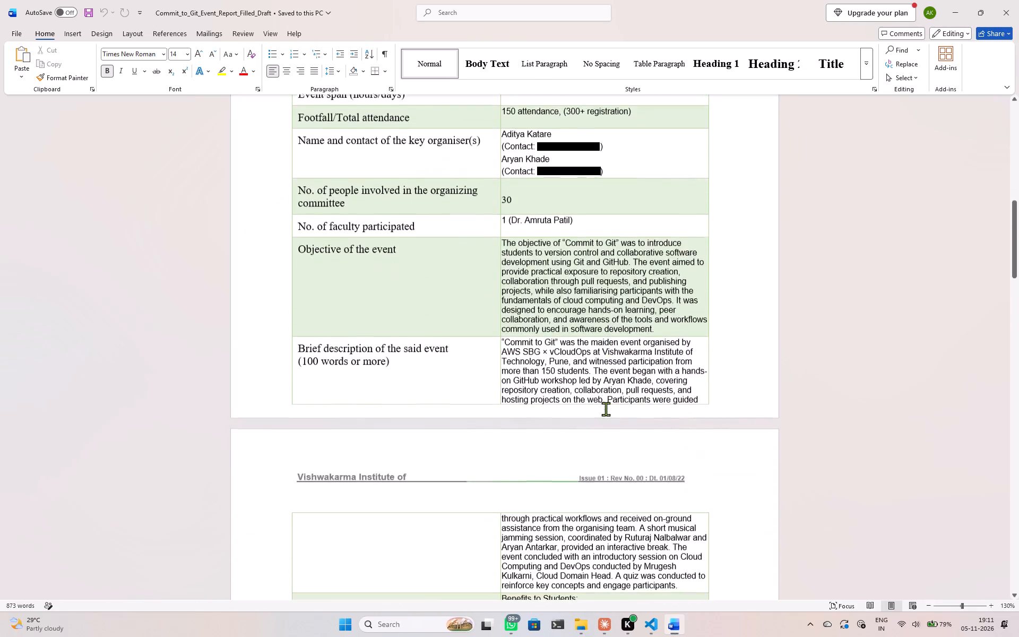
scroll(606, 409, down, 12)
scroll(582, 471, down, 10)
scroll(577, 517, down, 6)
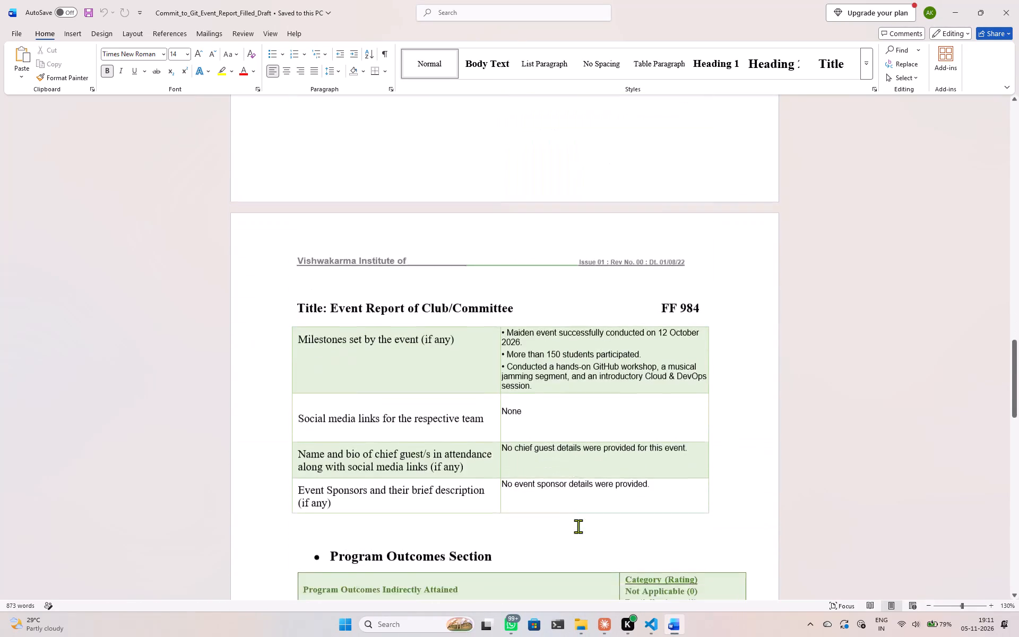
scroll(580, 526, down, 6)
scroll(625, 504, down, 17)
scroll(610, 544, down, 12)
click(585, 280)
click(600, 217)
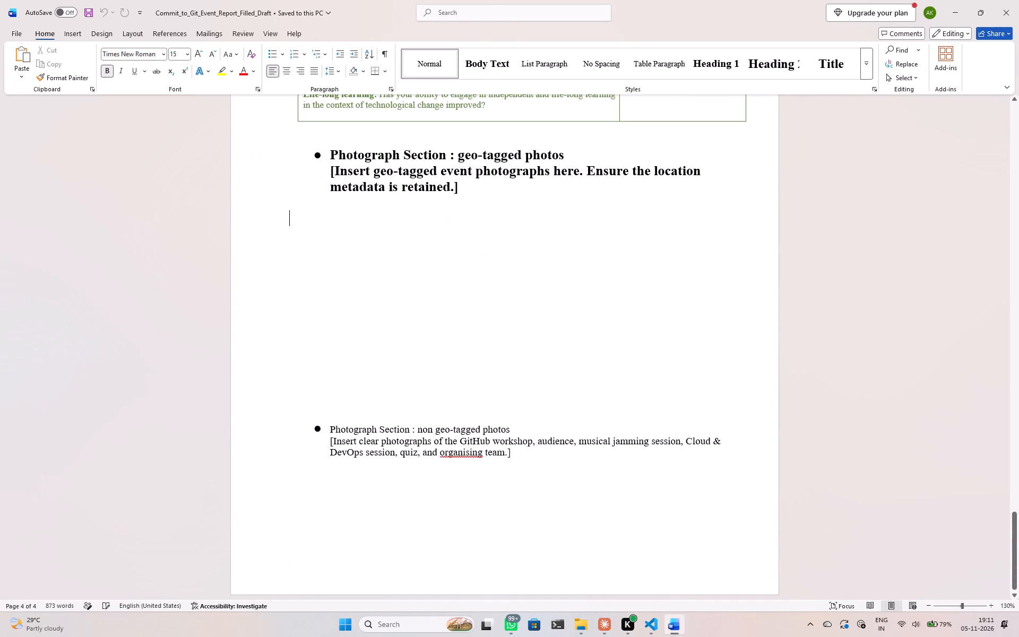
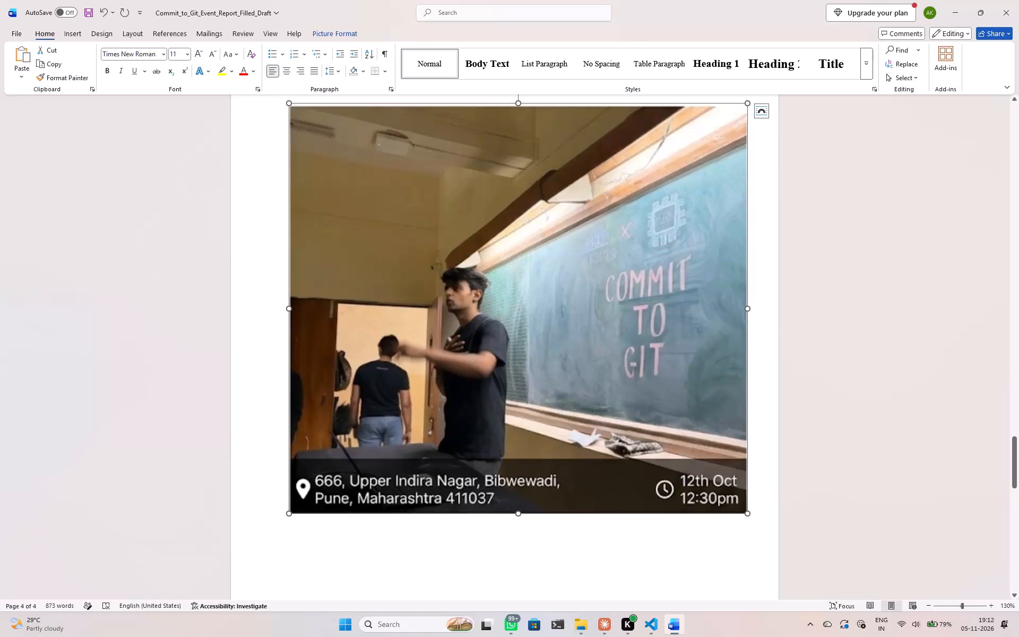
Shrink the geo-tagged Commit to Git blackboard photo proportionally to about half the page width.
drag(746, 514, 663, 322)
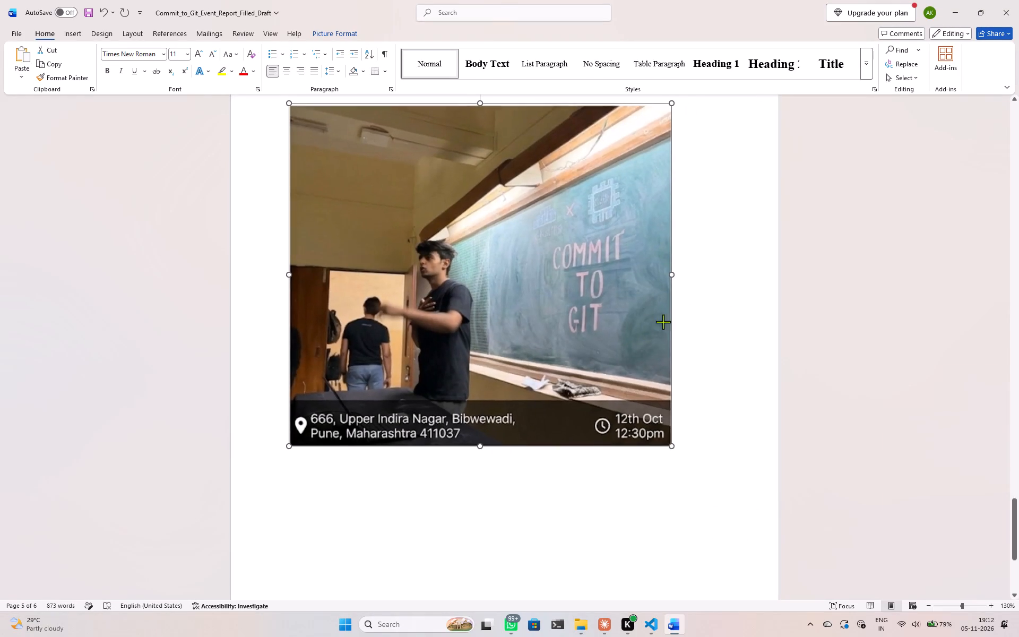
drag(663, 322, 563, 230)
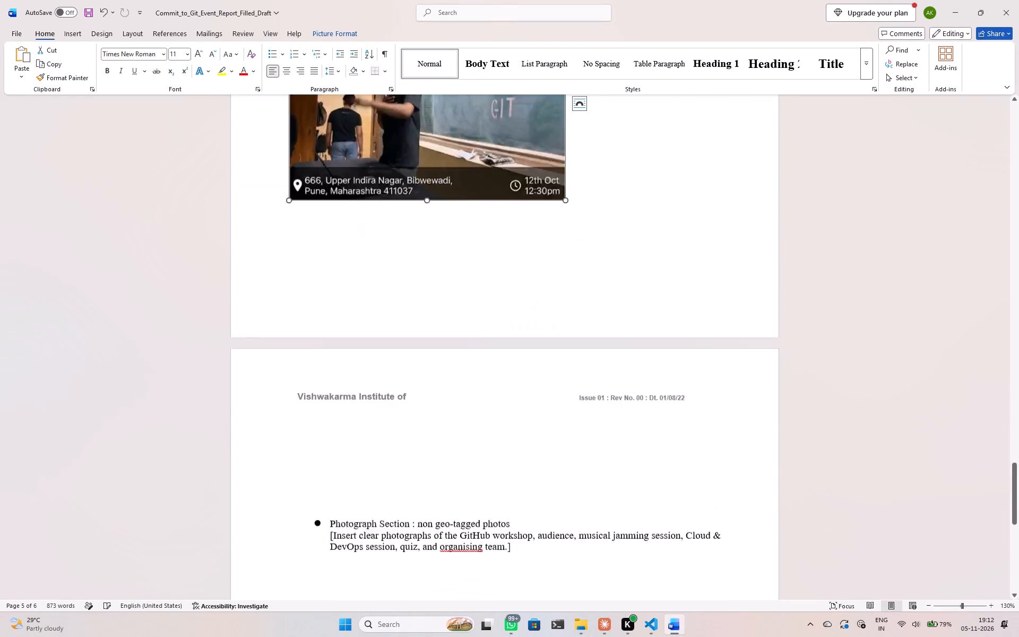
Add a new empty line directly below the resized geo-tagged blackboard photo.
scroll(628, 456, up, 2)
scroll(627, 480, down, 1)
click(661, 363)
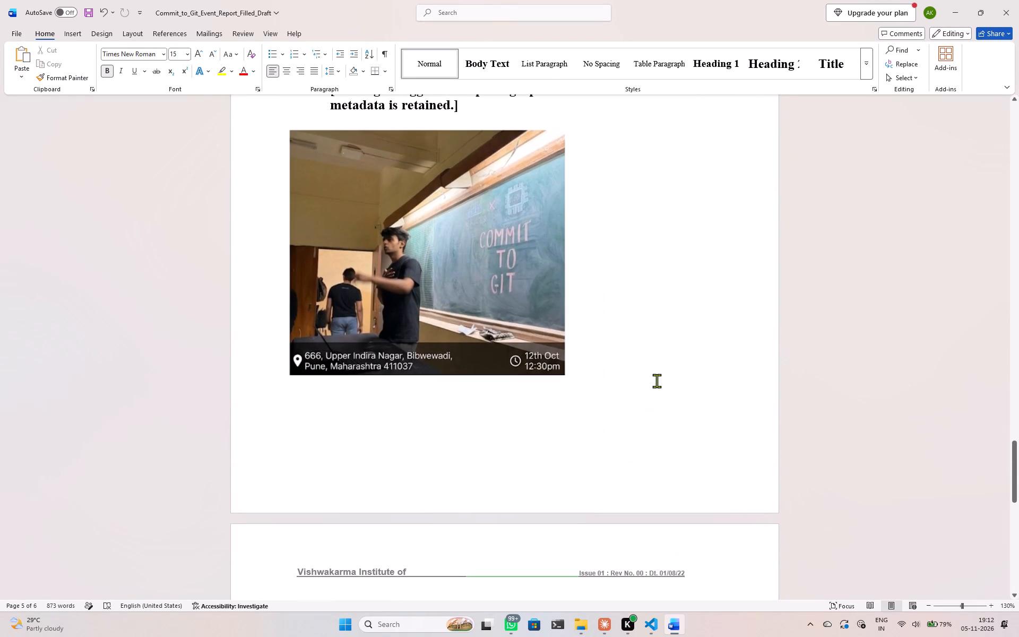
key(Return)
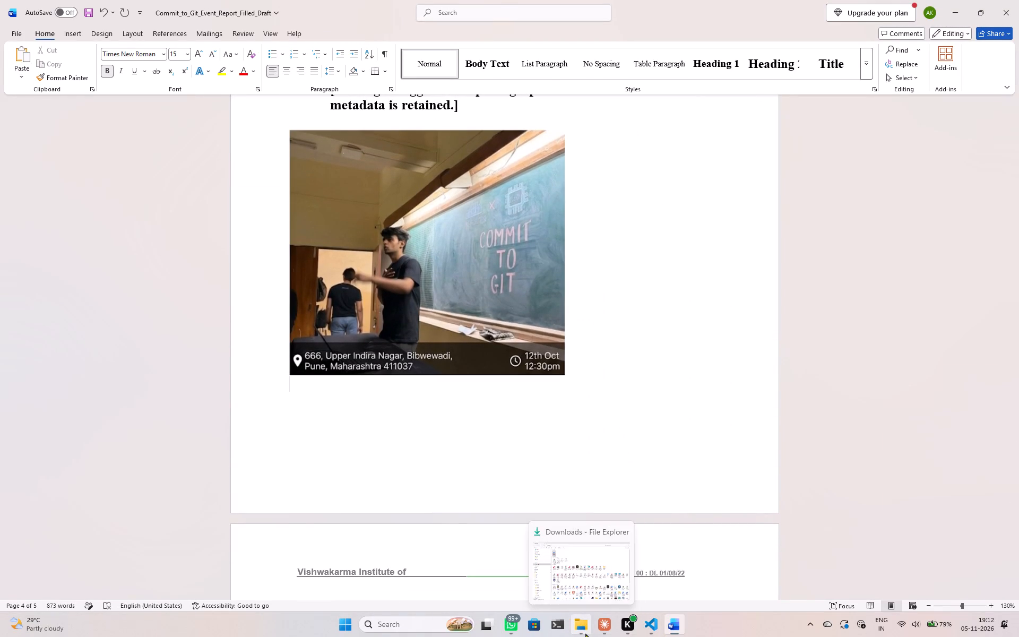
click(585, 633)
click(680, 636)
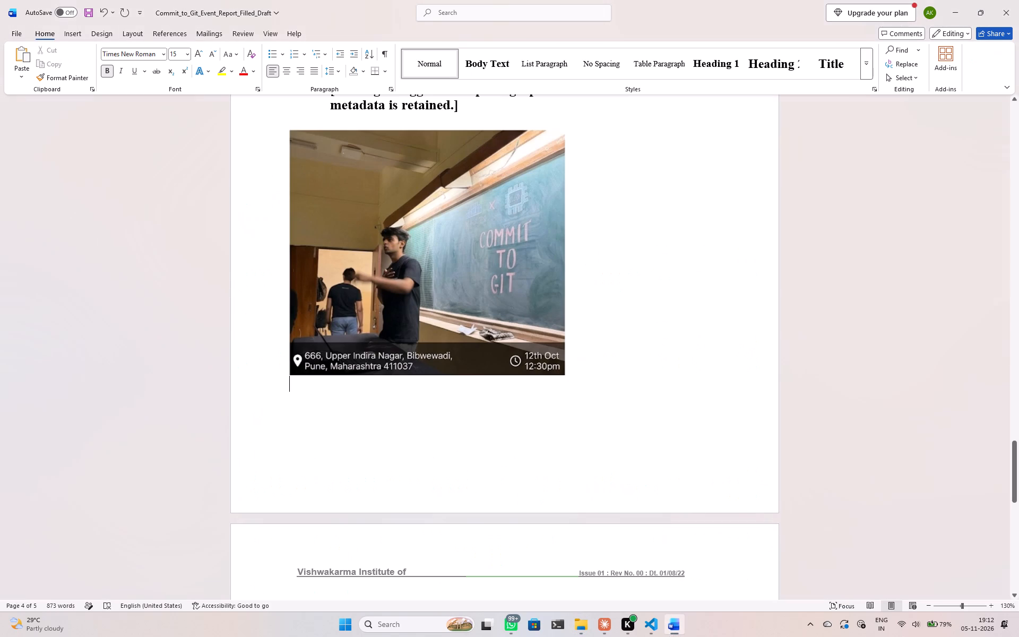
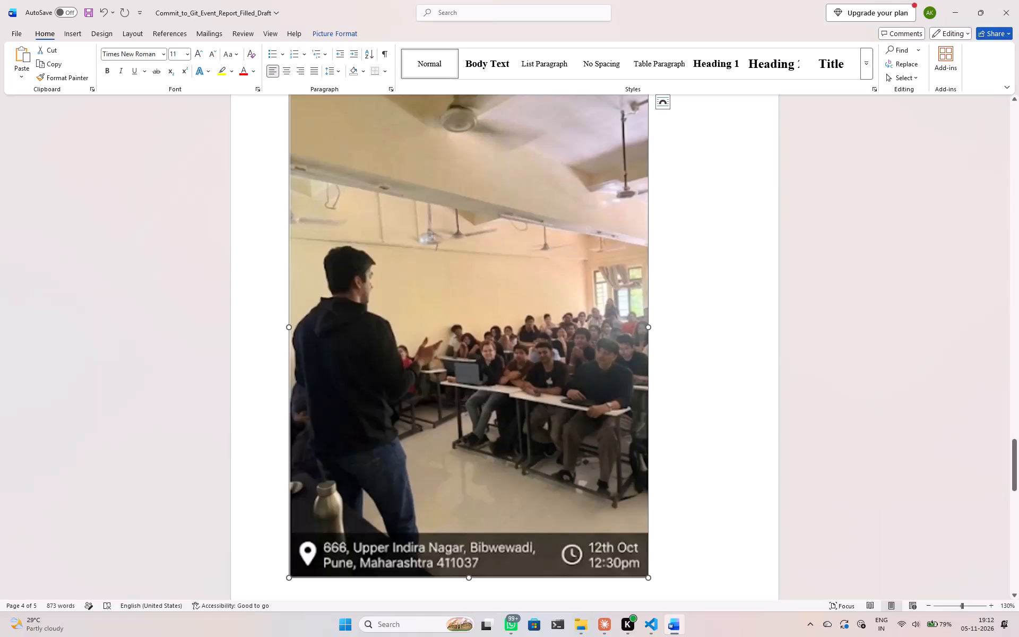
Shrink the geo-tagged photo of the speaker addressing the classroom proportionally to a little over a third of the page width.
drag(648, 580, 453, 385)
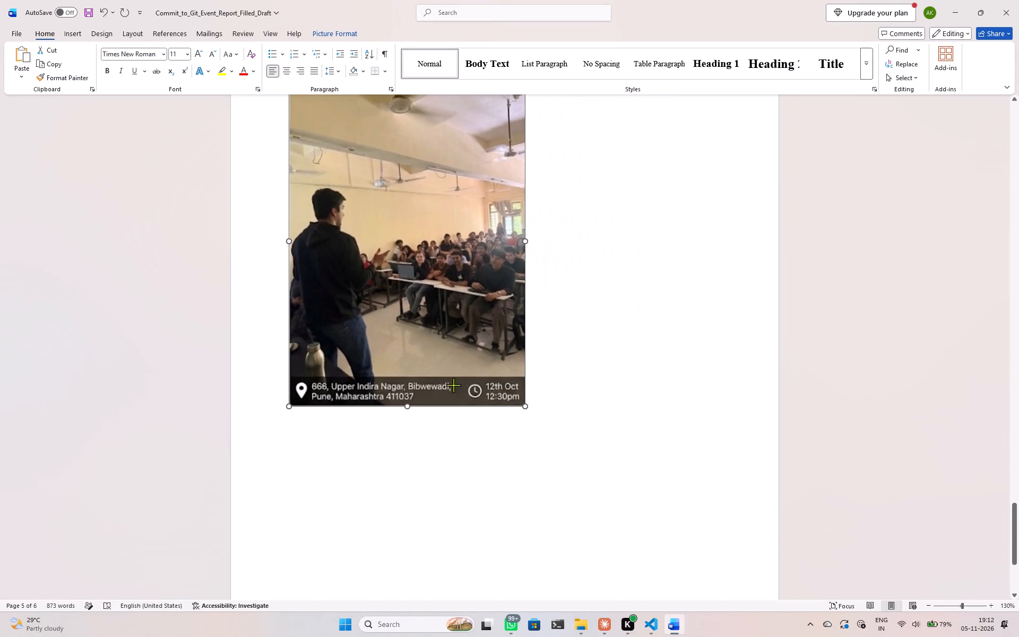
drag(453, 385, 406, 354)
click(603, 365)
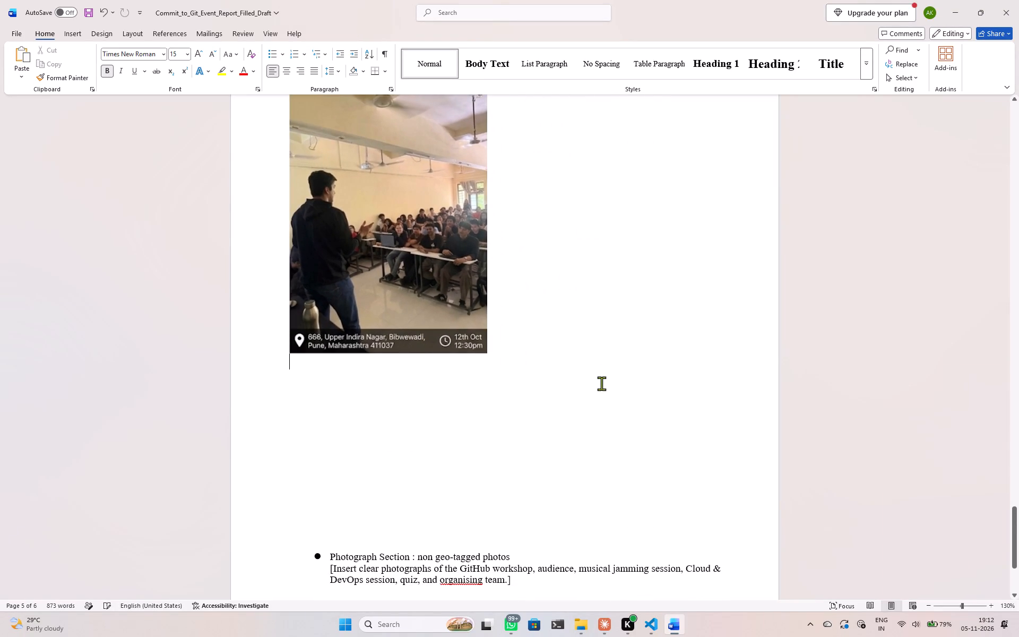
Switch to the Downloads folder in File Explorer.
click(574, 632)
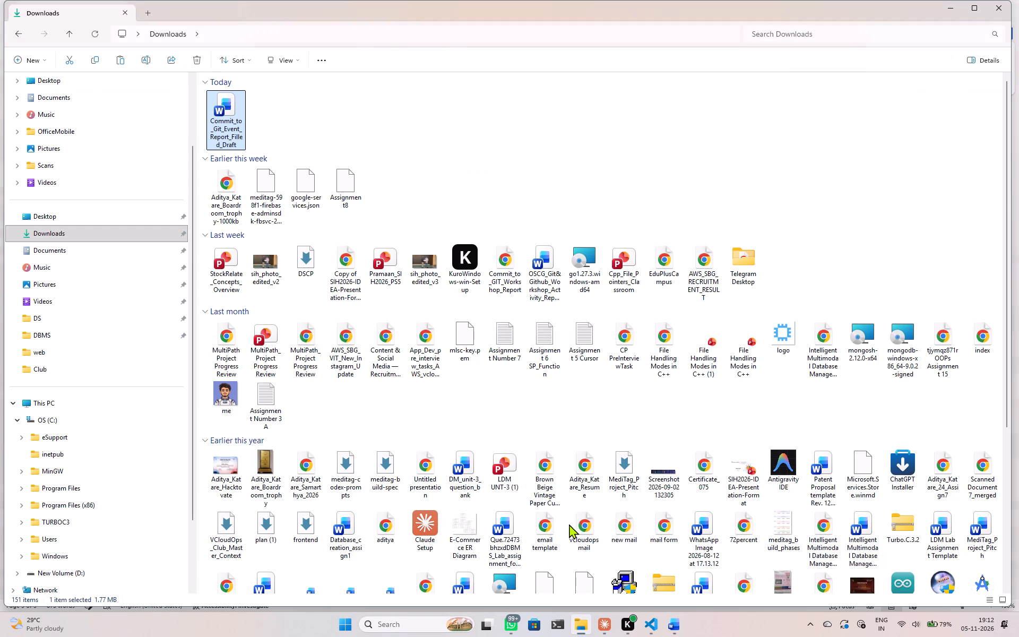
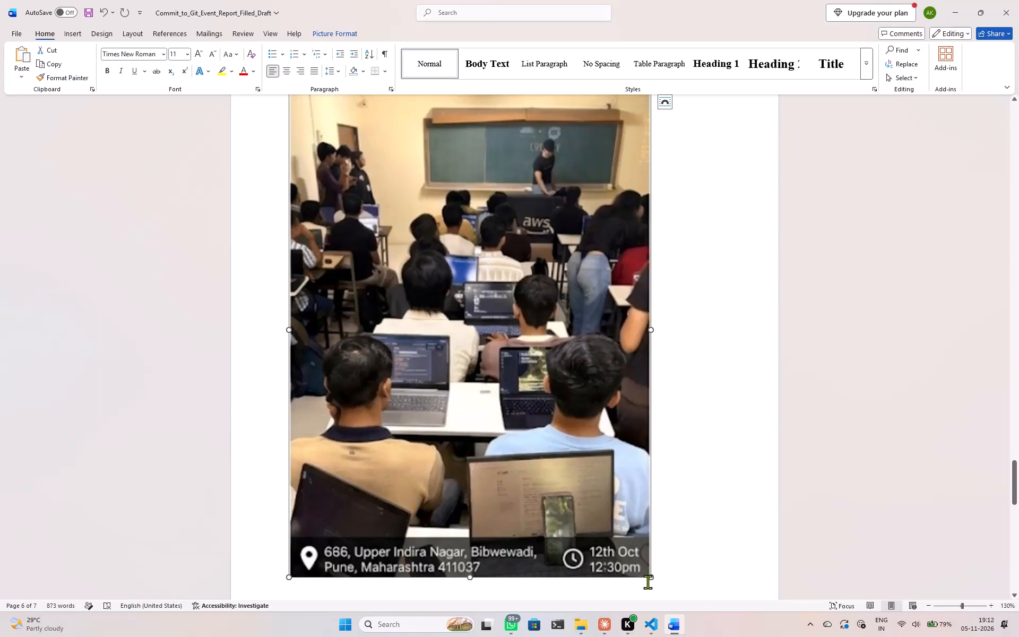
Shrink the geo-tagged photo of students with laptops facing the blackboard proportionally to a little over two-fifths of the page width.
drag(650, 575, 382, 407)
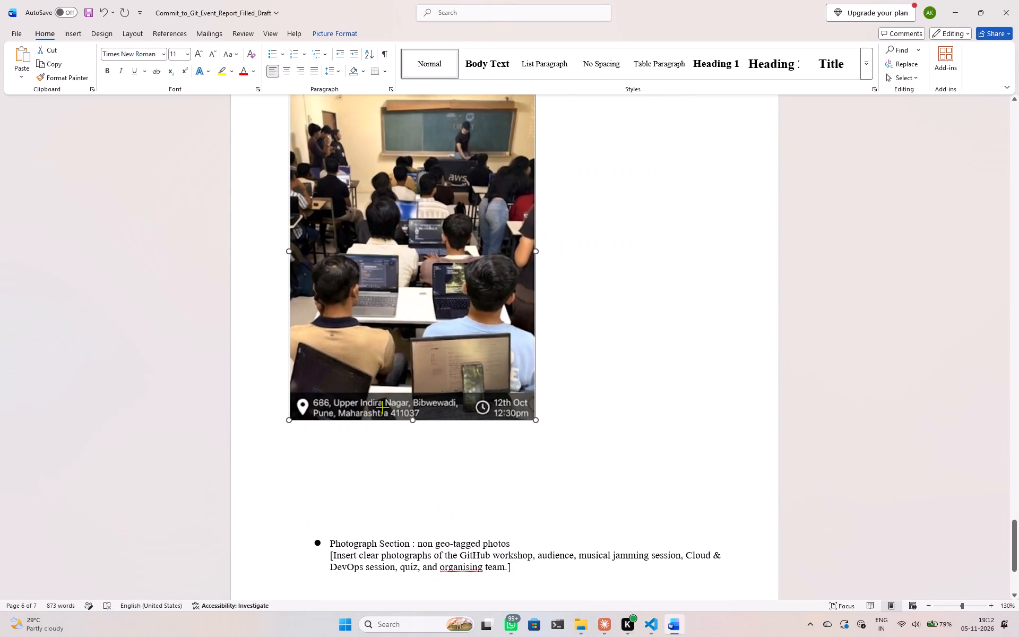
drag(382, 407, 363, 399)
Move the geo-tagged laptop classroom photo up beside the speaker photo so both sit side by side in one row.
scroll(529, 498, up, 15)
scroll(455, 460, down, 4)
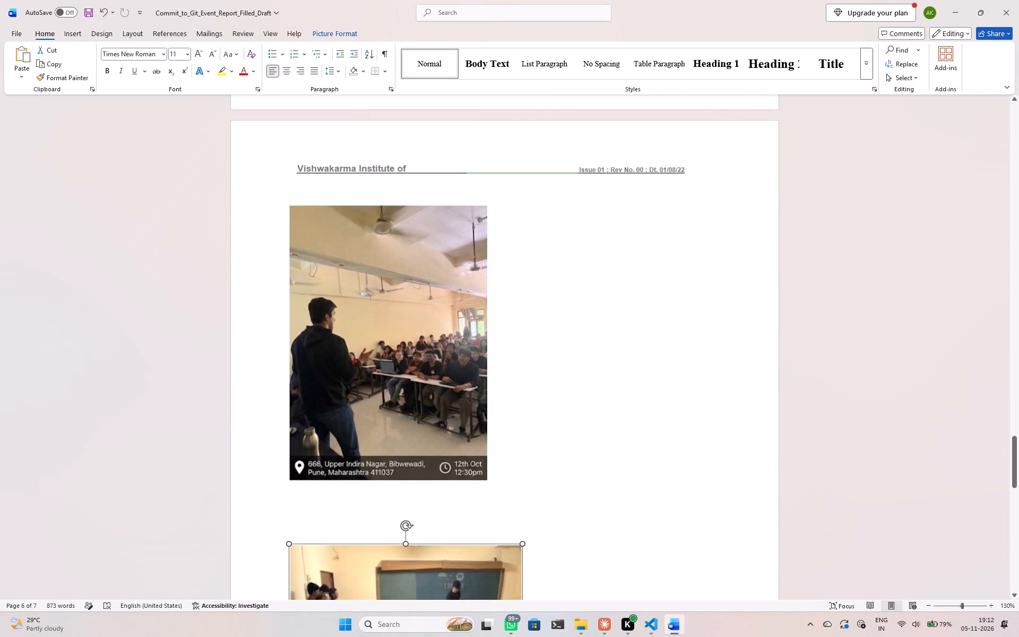
drag(451, 510, 620, 136)
Match the heights of the two side-by-side geo-tagged photos by proportionally enlarging the speaker photo and slightly shrinking the laptop classroom photo.
click(387, 258)
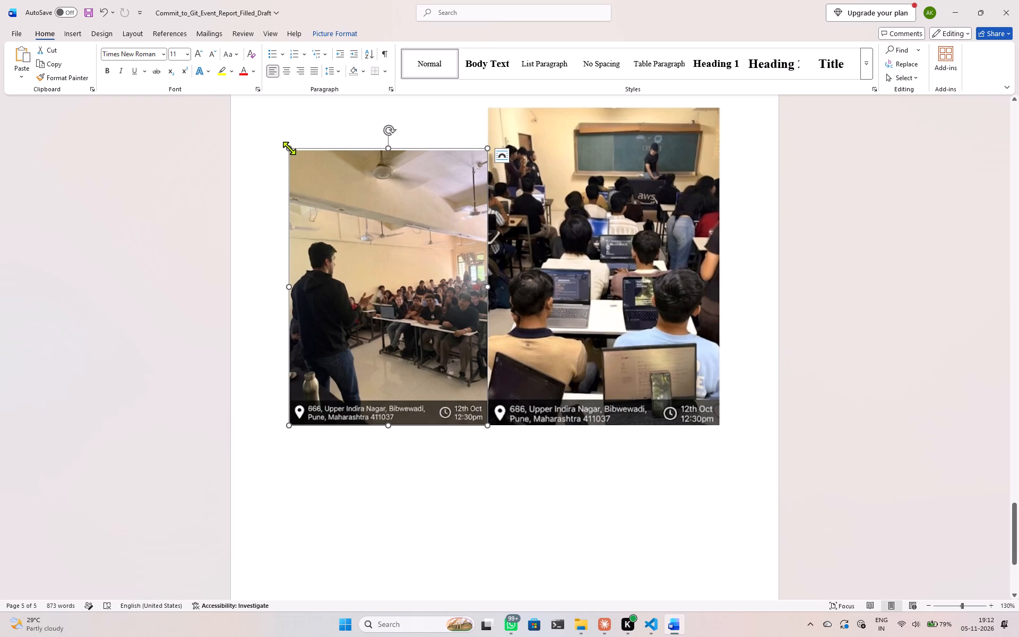
drag(289, 151, 269, 119)
click(712, 113)
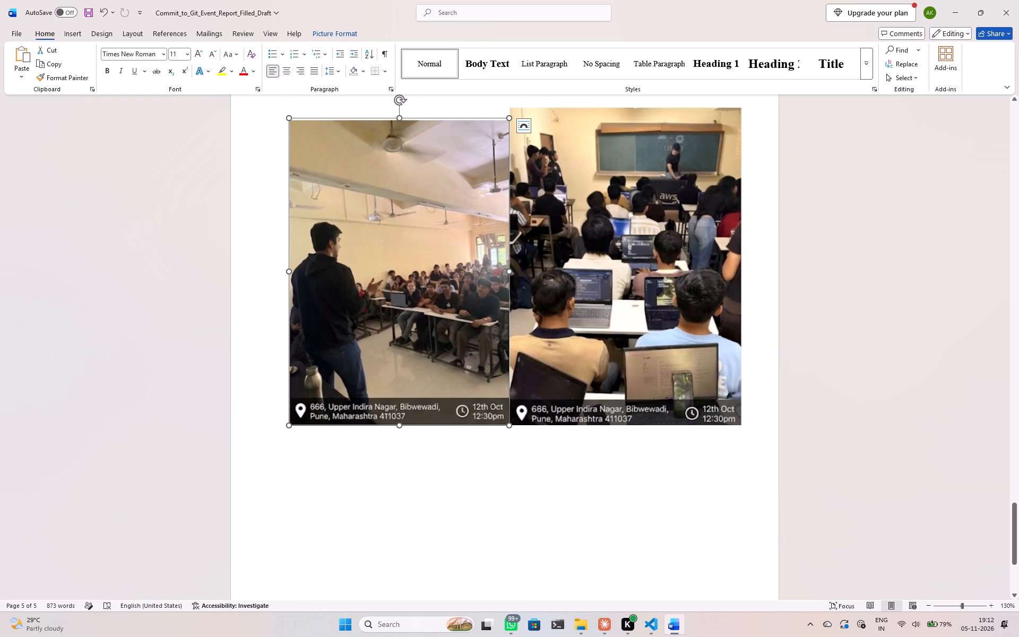
drag(741, 108, 719, 126)
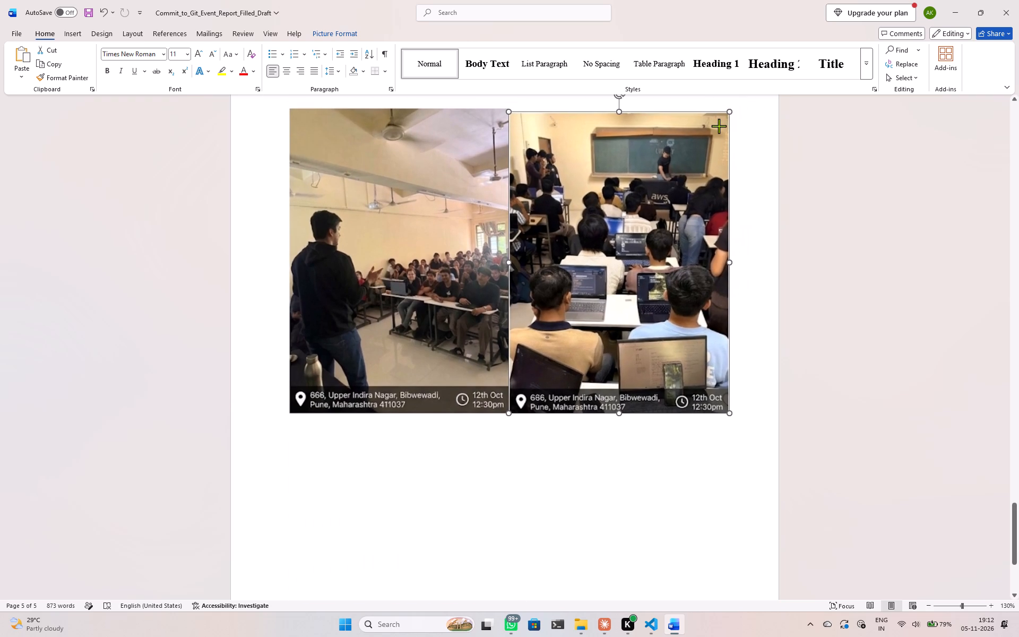
drag(719, 126, 722, 119)
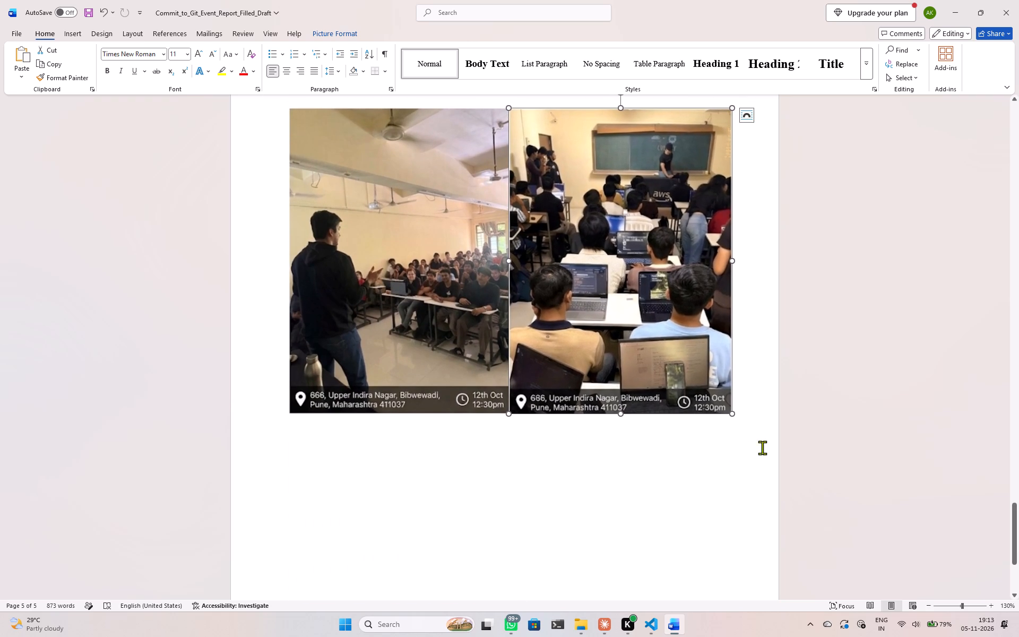
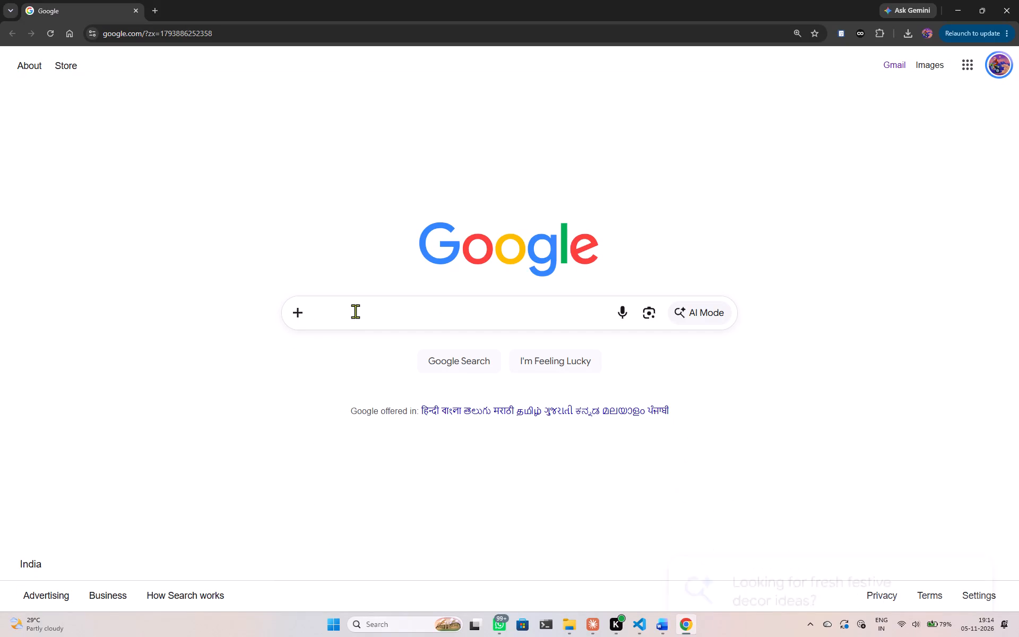
In Chrome, search Google for linkedin, open LinkedIn, and open the AWS Student Builder Group at VIT Pune page in member view.
click(439, 320)
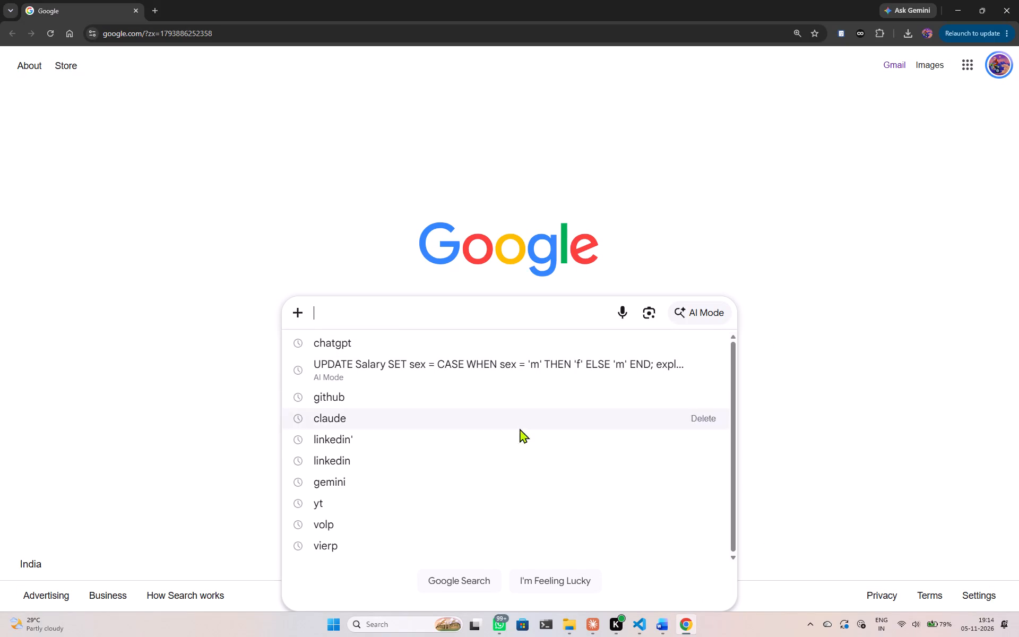
click(520, 452)
click(284, 195)
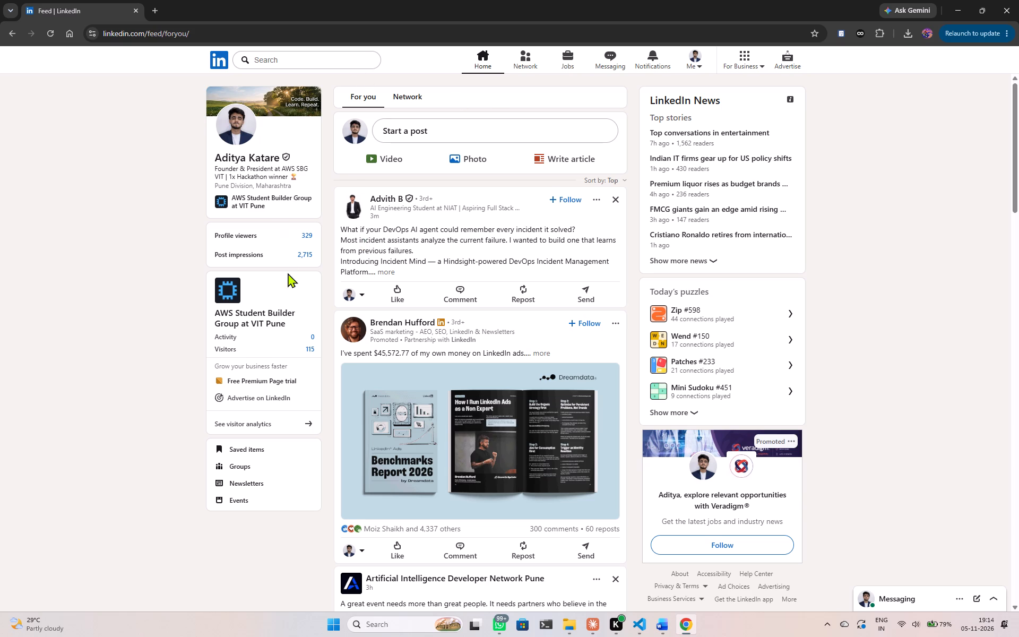
click(259, 315)
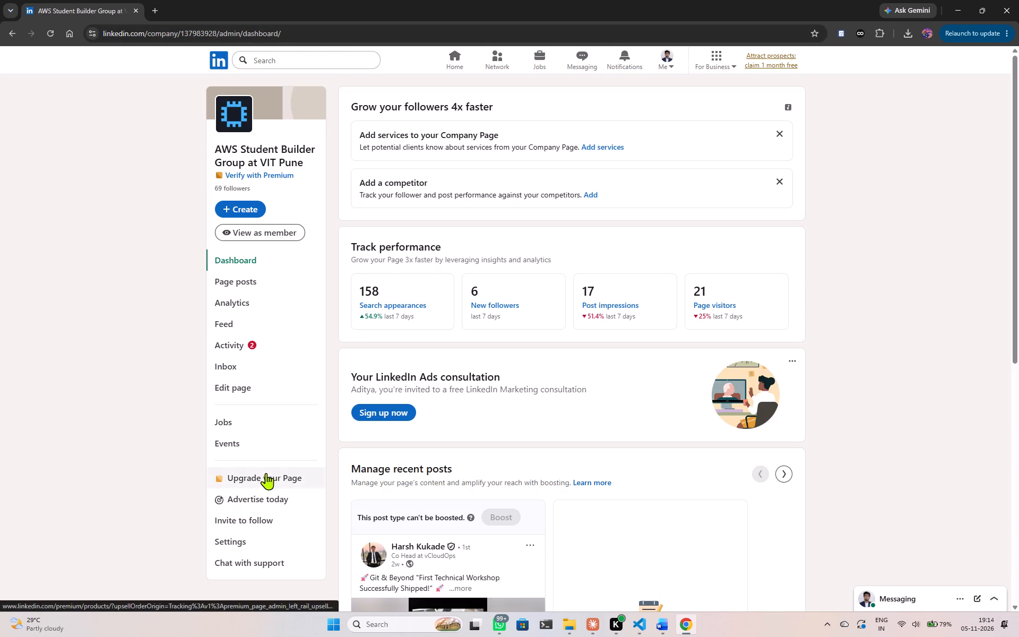
click(260, 234)
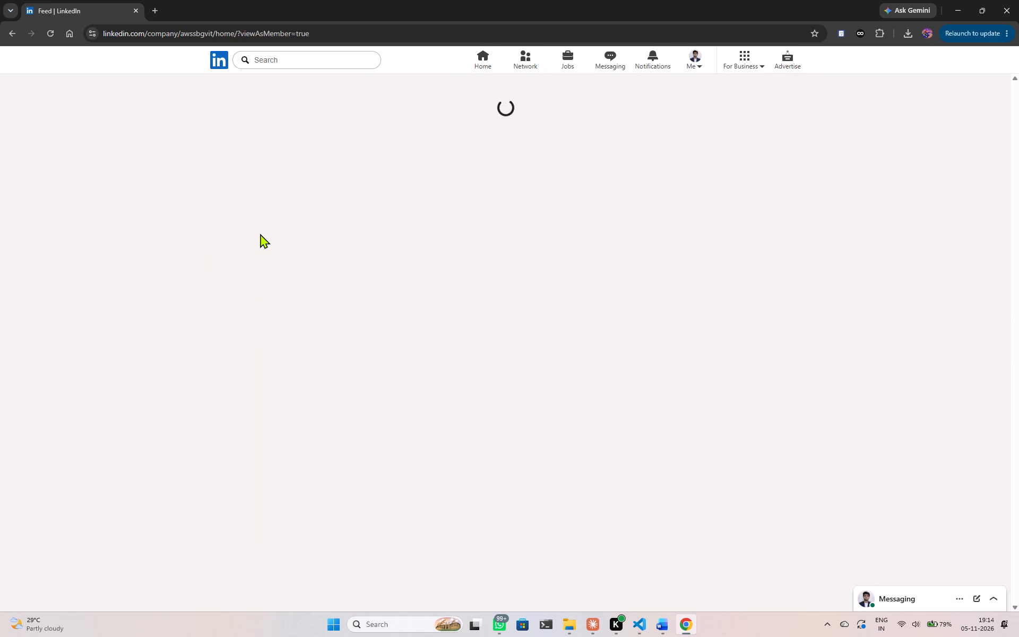
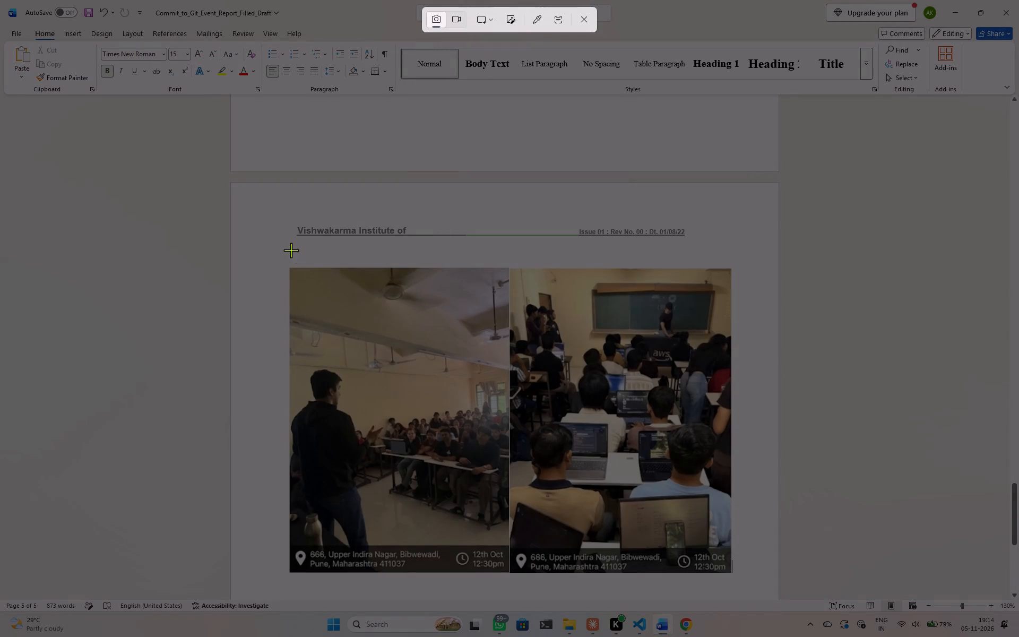
Capture a screenshot of the two side-by-side event photos on the last page of the Word report.
drag(276, 267, 752, 583)
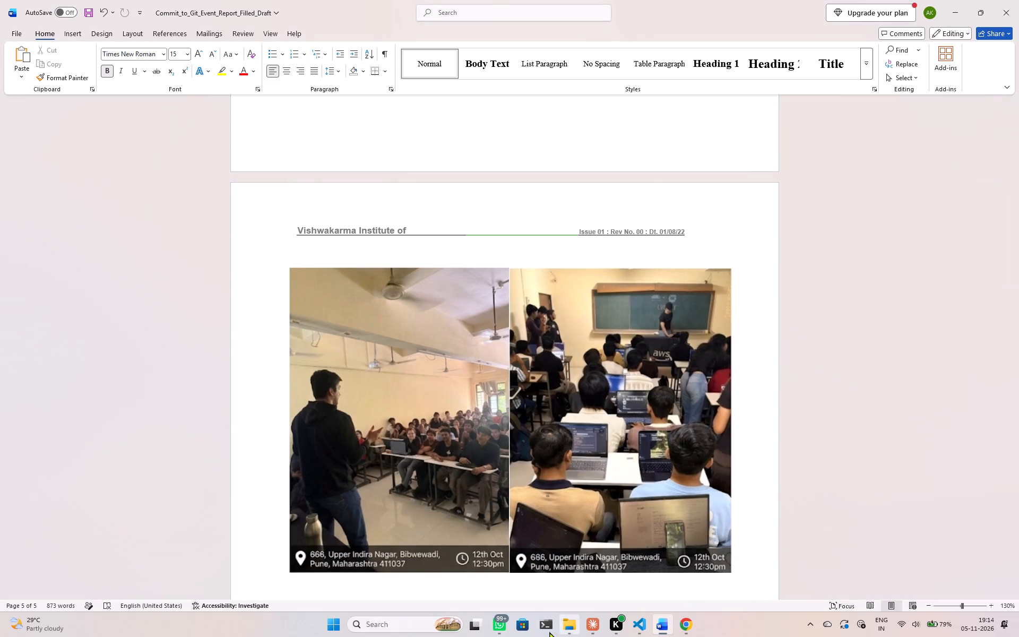
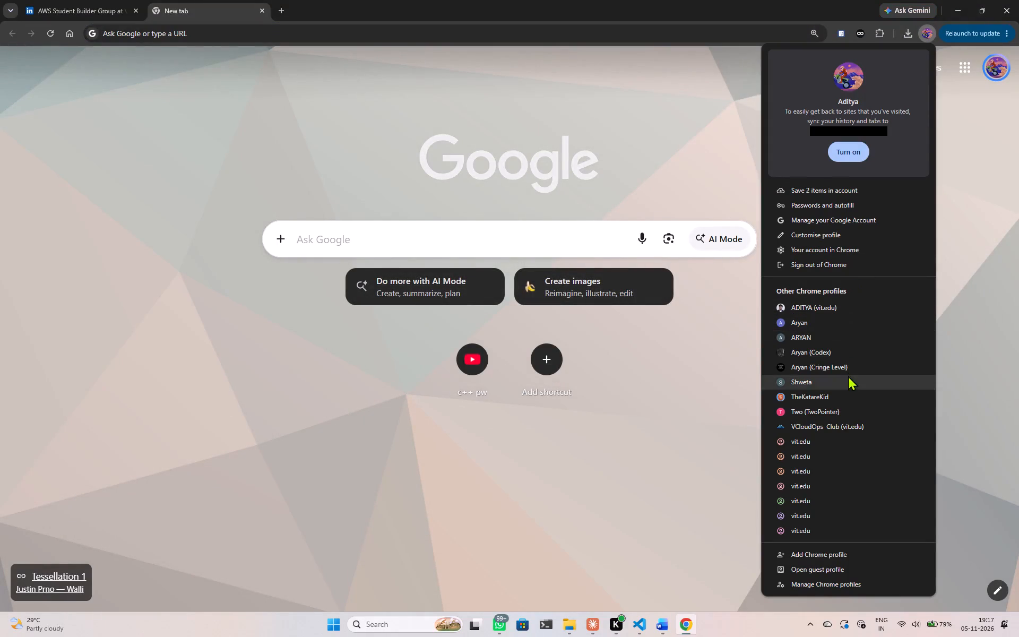
Switch to the VCloudOps Club Chrome profile and open Google Drive by searching for gdrive.
click(858, 424)
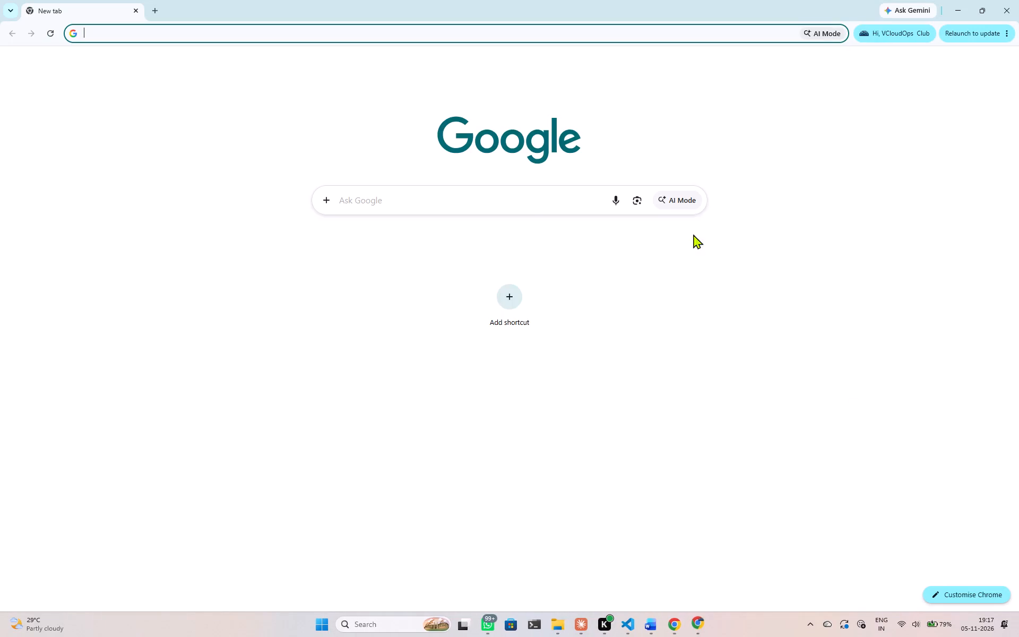
click(532, 205)
click(510, 240)
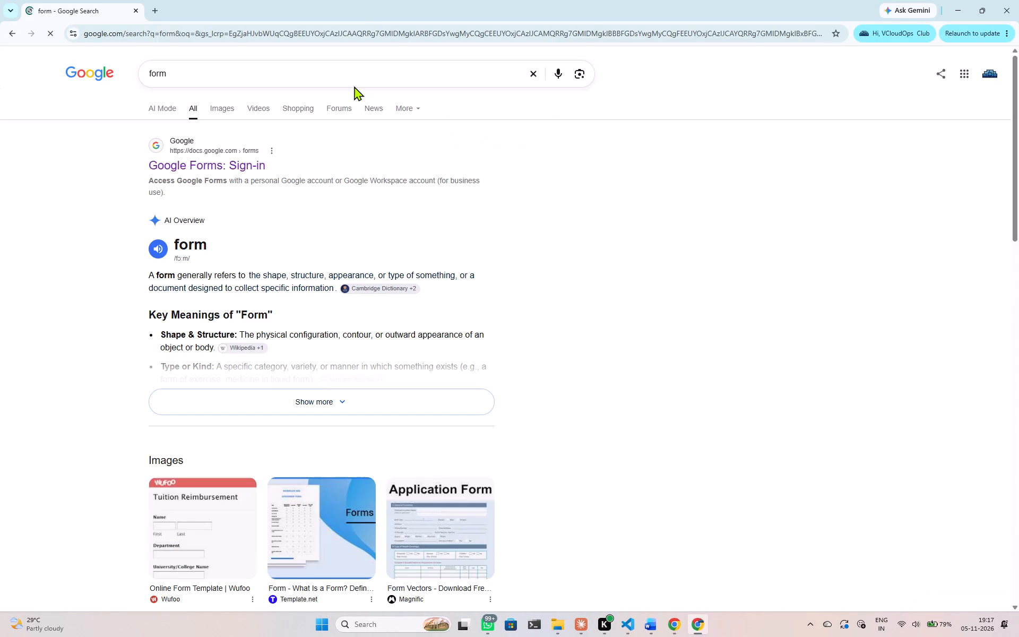
click(350, 72)
click(532, 76)
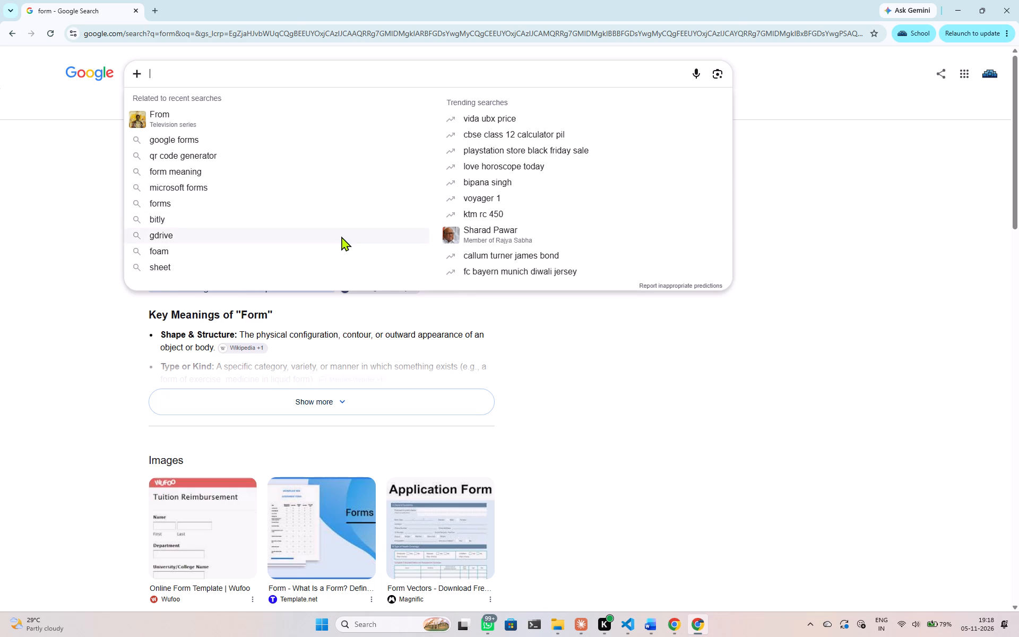
click(341, 238)
click(174, 157)
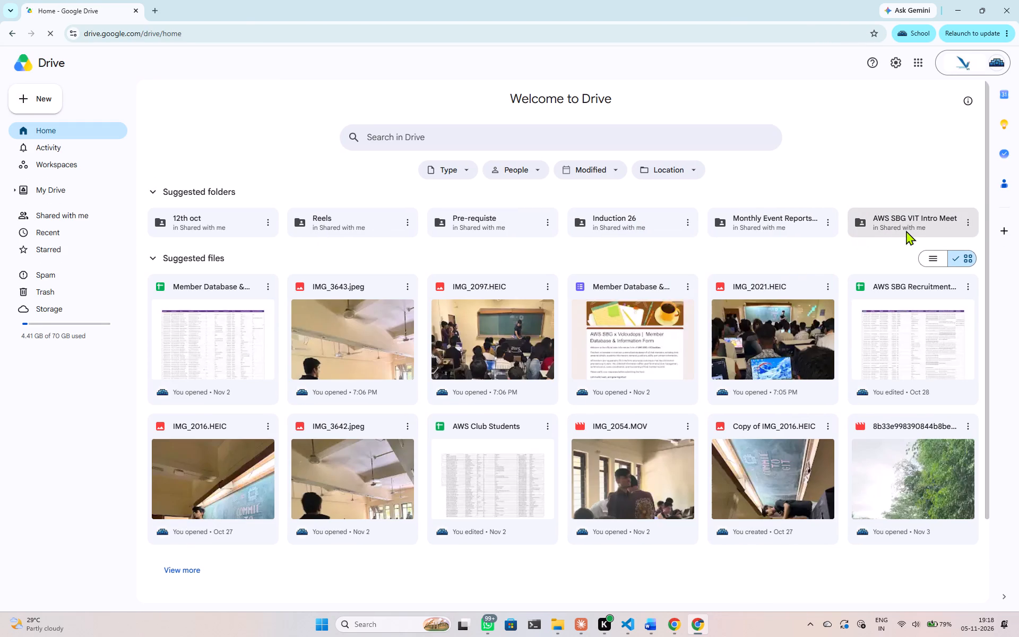
Open the workshop folder inside the 12th oct folder in Google Drive.
click(906, 230)
triple_click(201, 213)
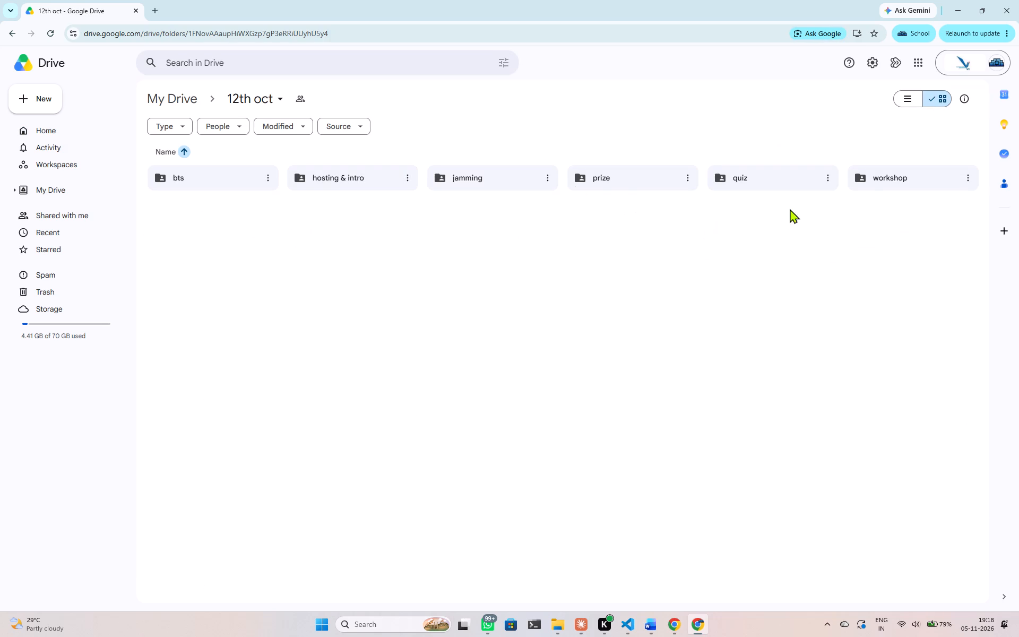
double_click(891, 175)
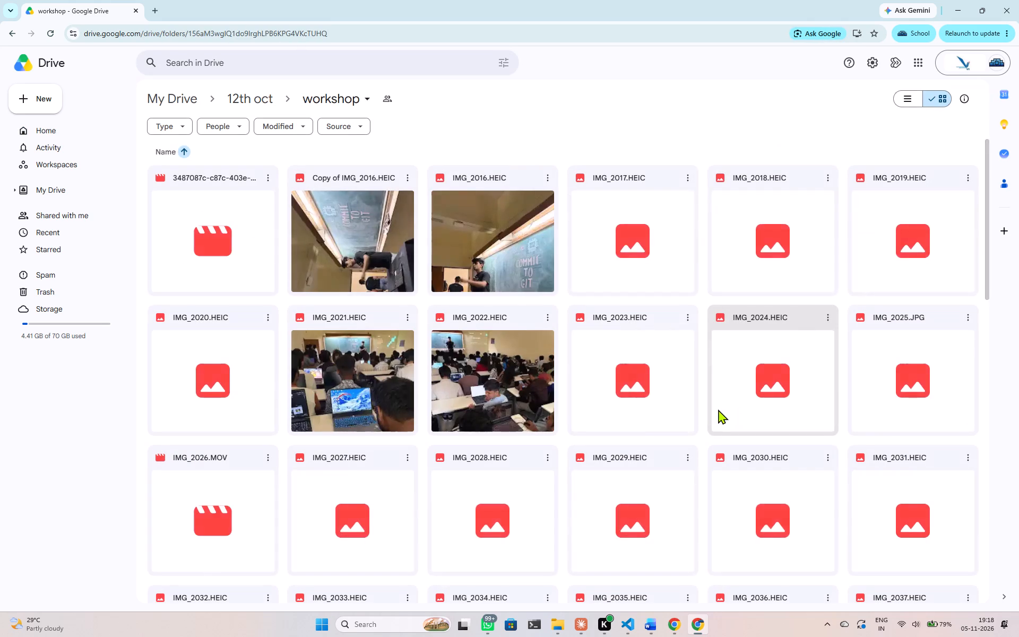
Look over the first photos in the workshop folder and preview IMG_2019.HEIC.
scroll(718, 409, down, 5)
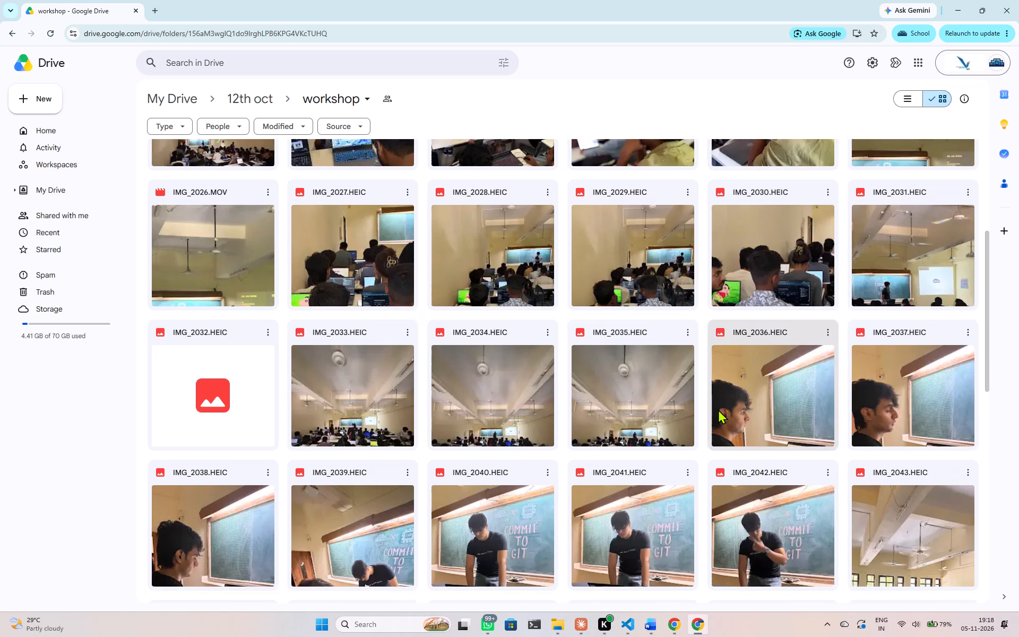
scroll(718, 409, up, 5)
scroll(637, 385, down, 6)
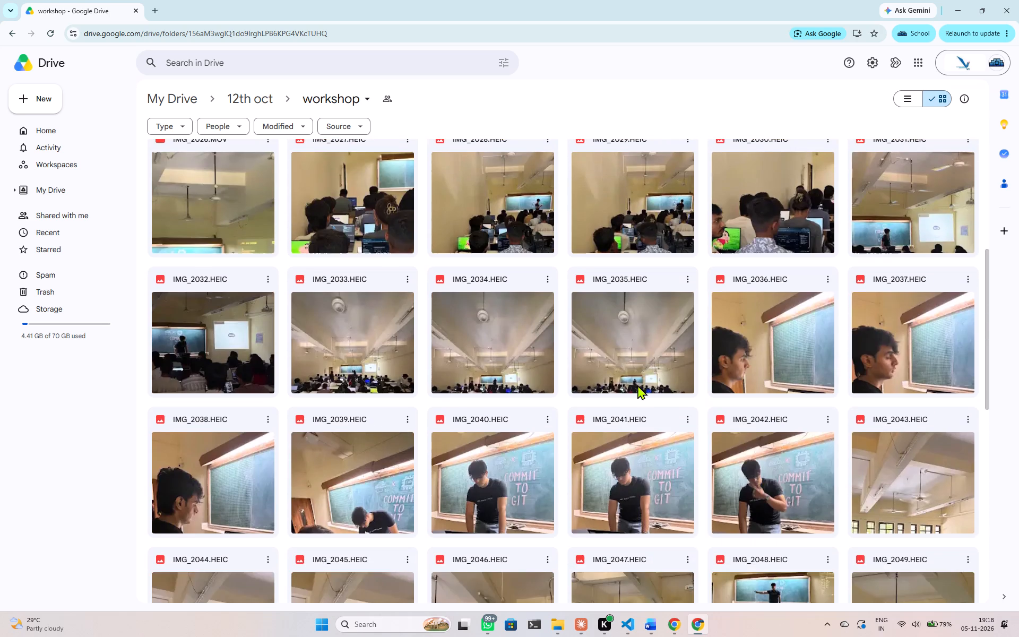
scroll(823, 272, up, 5)
double_click(921, 213)
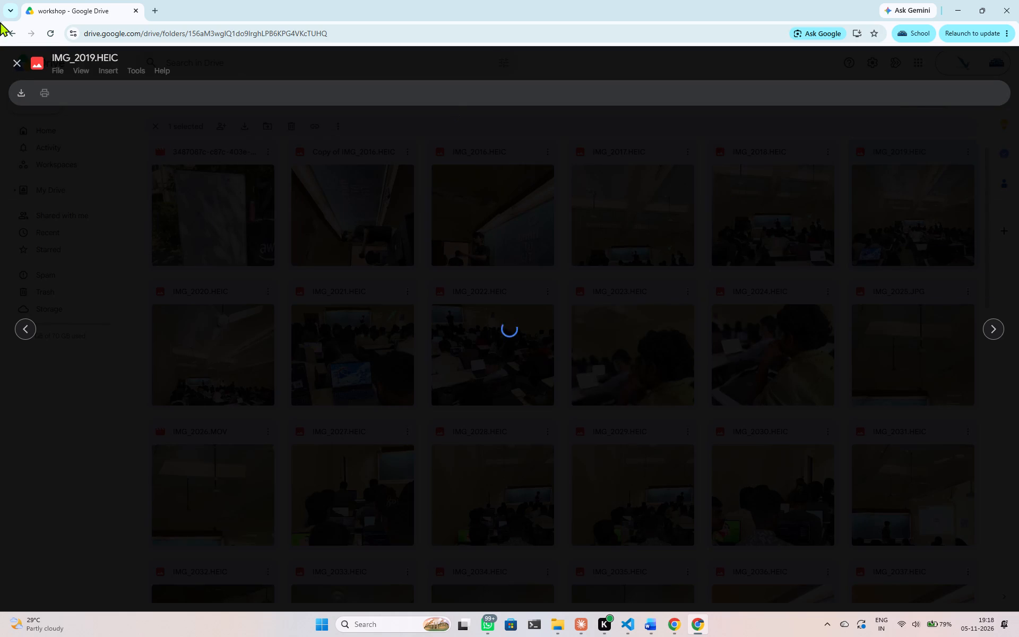
click(18, 67)
Examine the IMG_2038 to IMG_2097 range of workshop photos for suitable event pictures and preview IMG_2093.HEIC.
scroll(307, 315, down, 10)
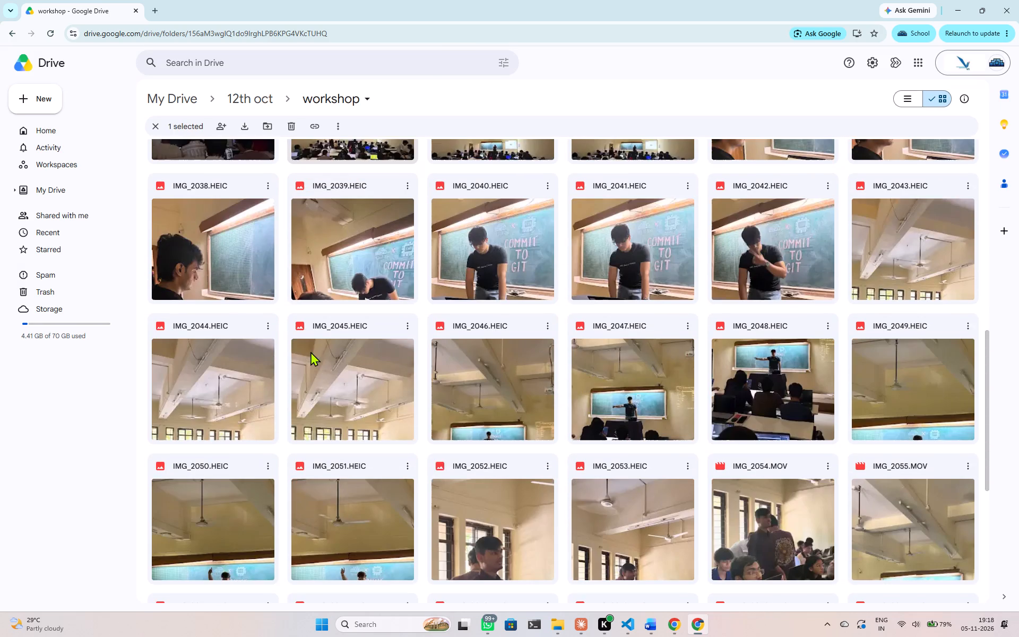
scroll(519, 452, down, 6)
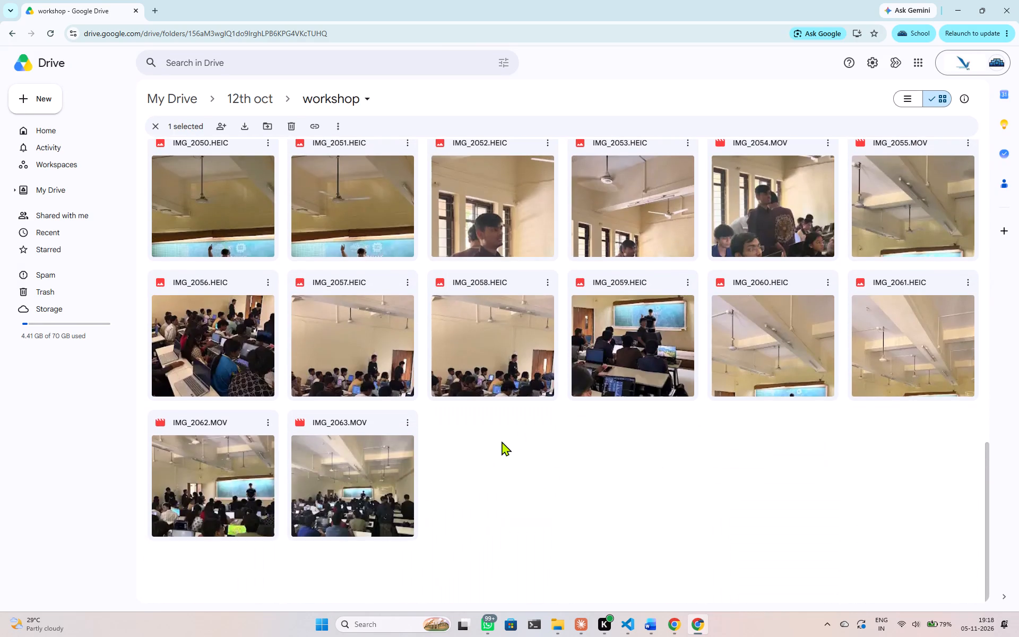
scroll(485, 431, down, 16)
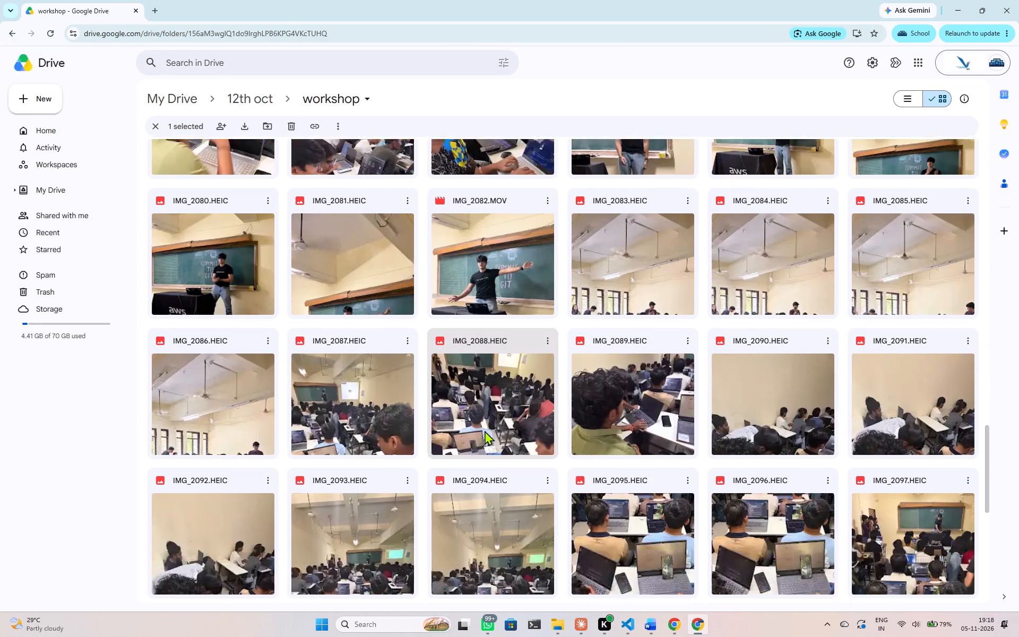
double_click(319, 333)
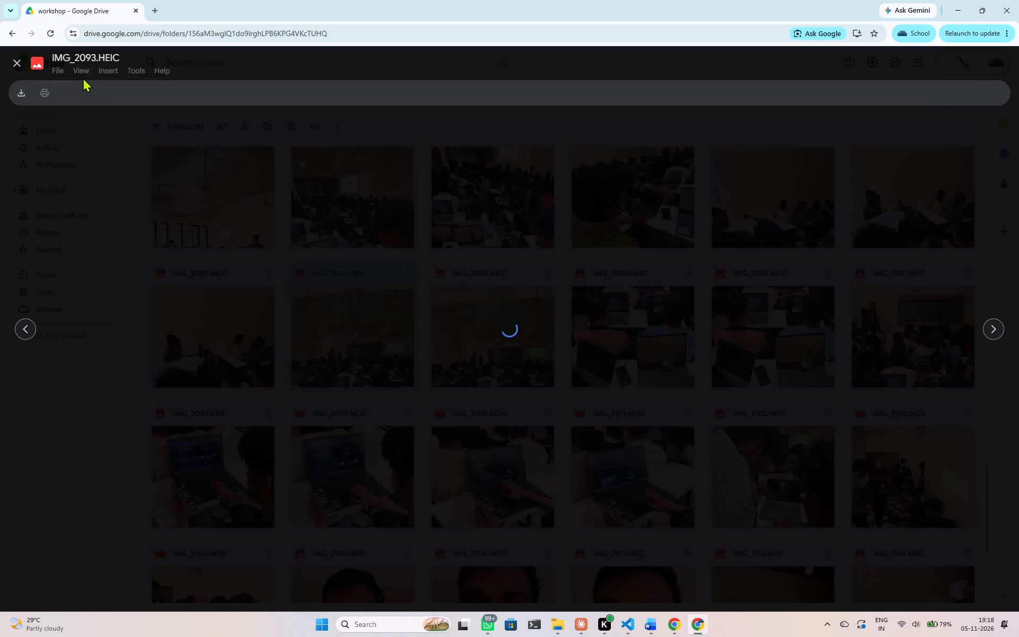
click(20, 58)
Continue through the workshop photos to the IMG_36xx series and preview IMG_3643.jpeg.
scroll(459, 461, down, 20)
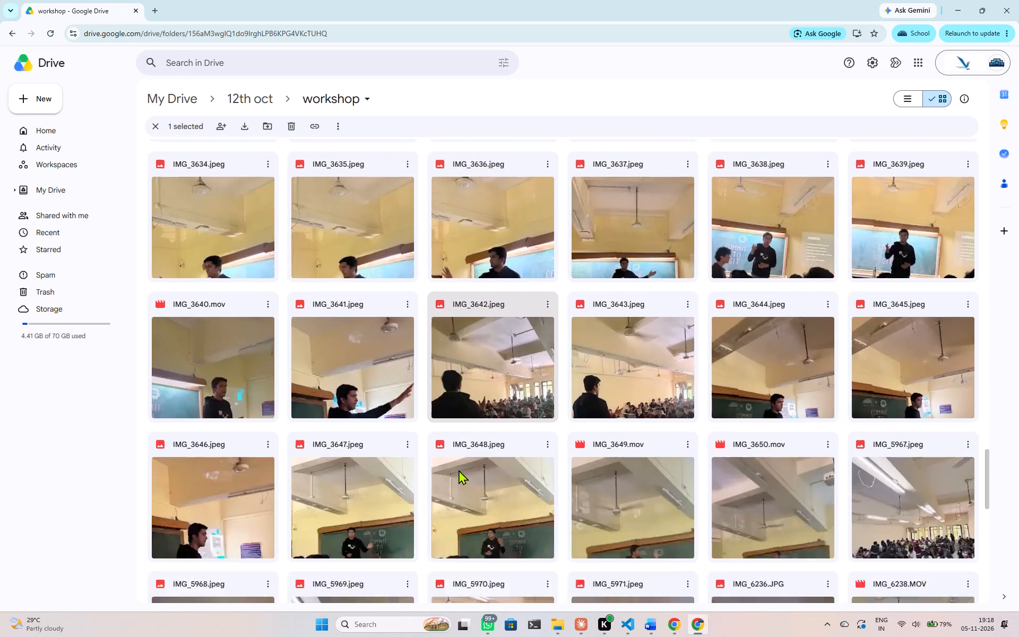
double_click(635, 199)
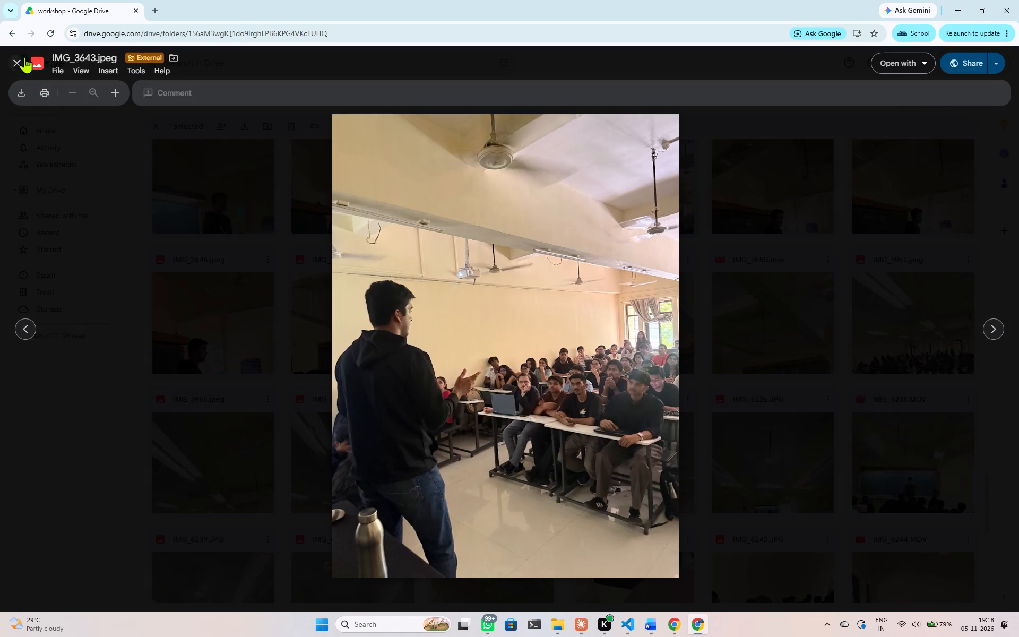
click(24, 55)
Examine the remaining workshop photos and videos up to the end of the folder, and clear the file selection.
scroll(559, 513, down, 14)
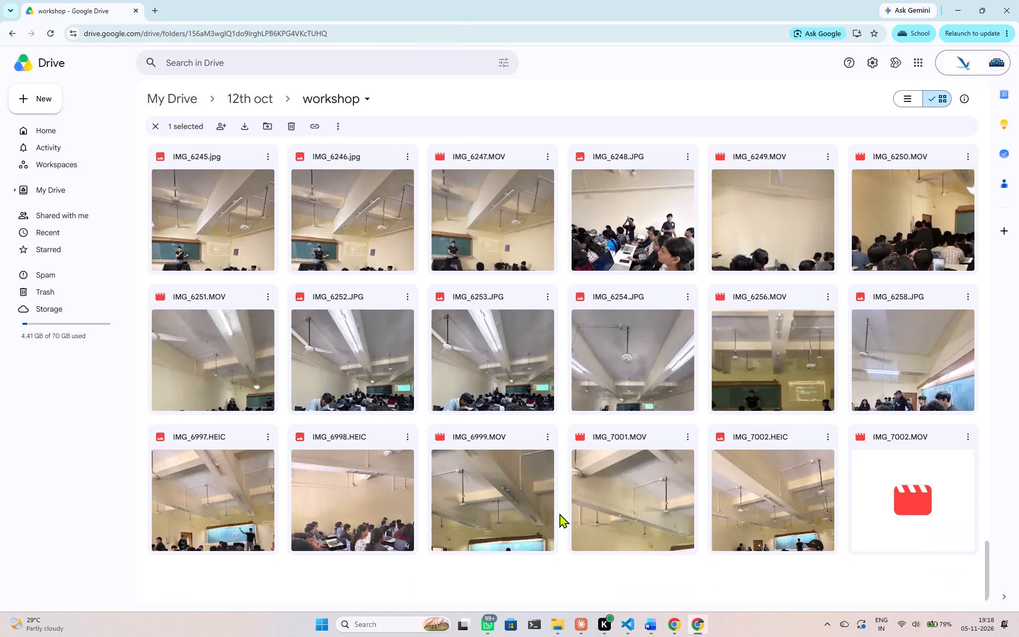
scroll(559, 513, down, 11)
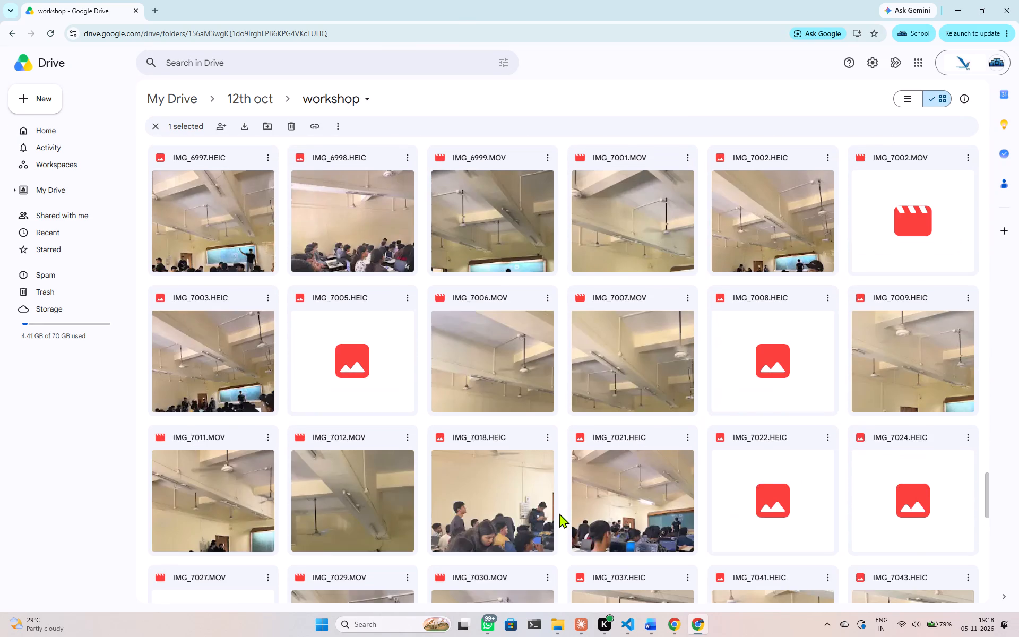
scroll(559, 513, down, 6)
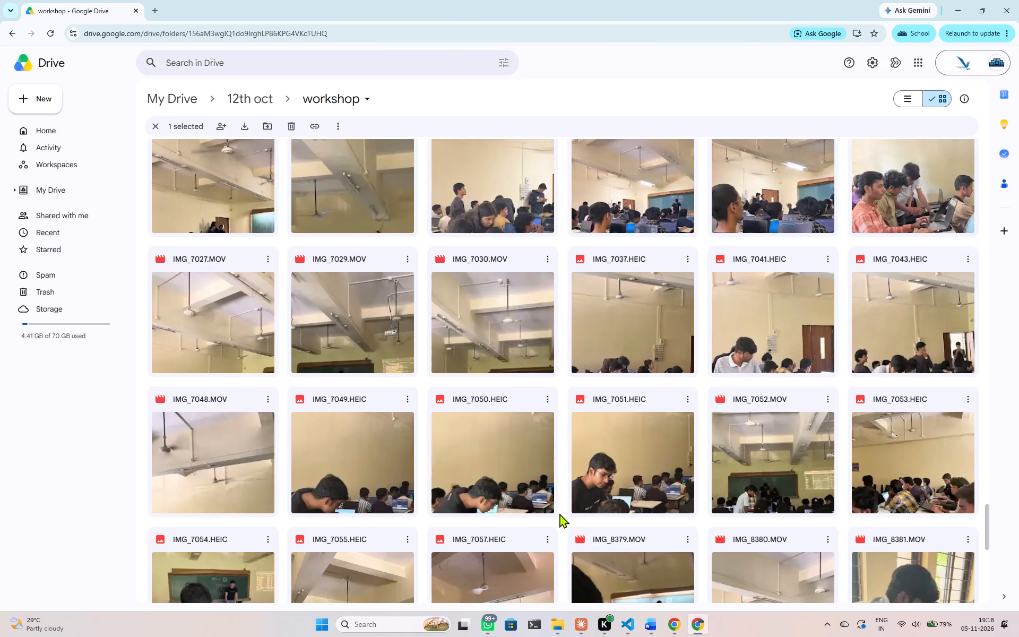
scroll(559, 513, down, 15)
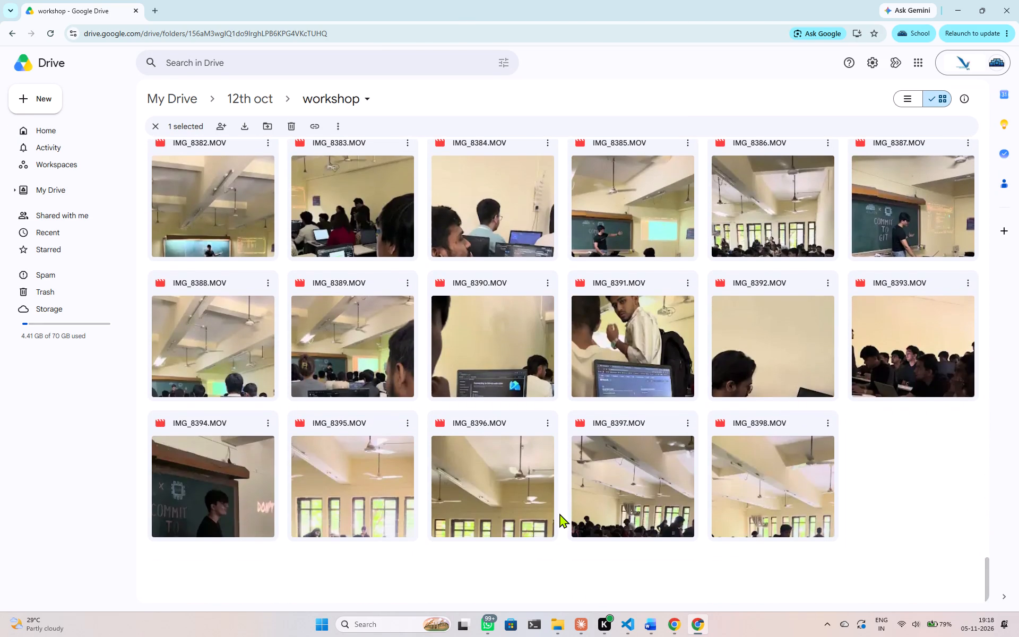
scroll(559, 513, down, 5)
scroll(559, 513, up, 6)
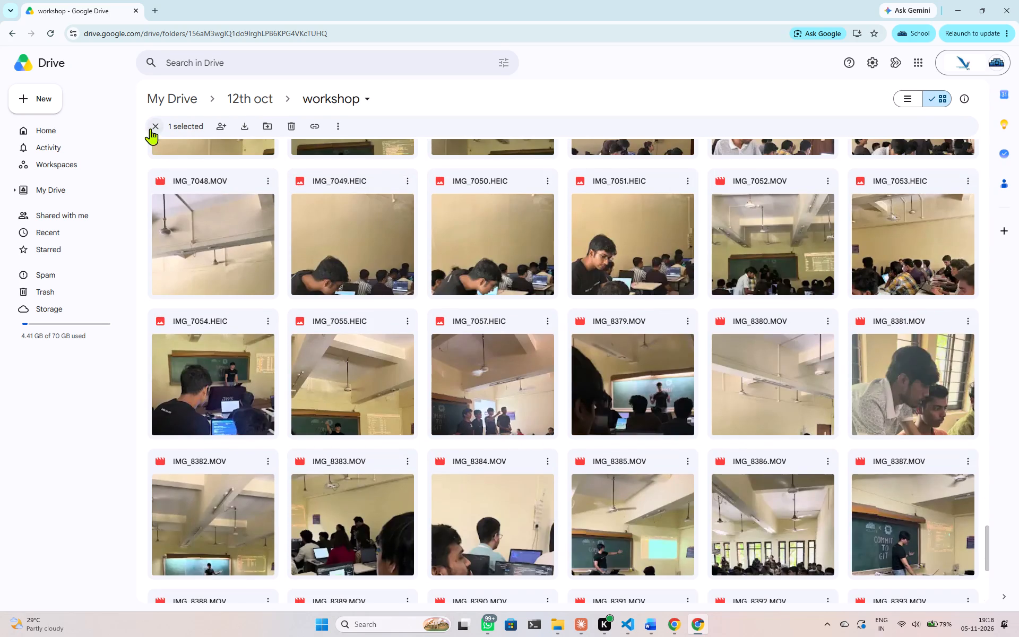
click(154, 127)
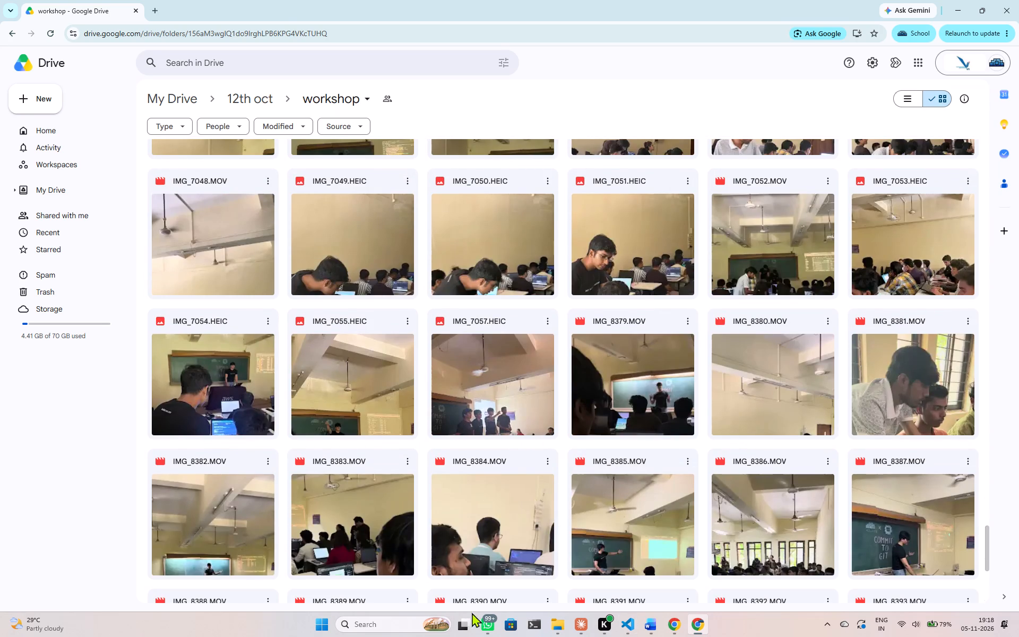
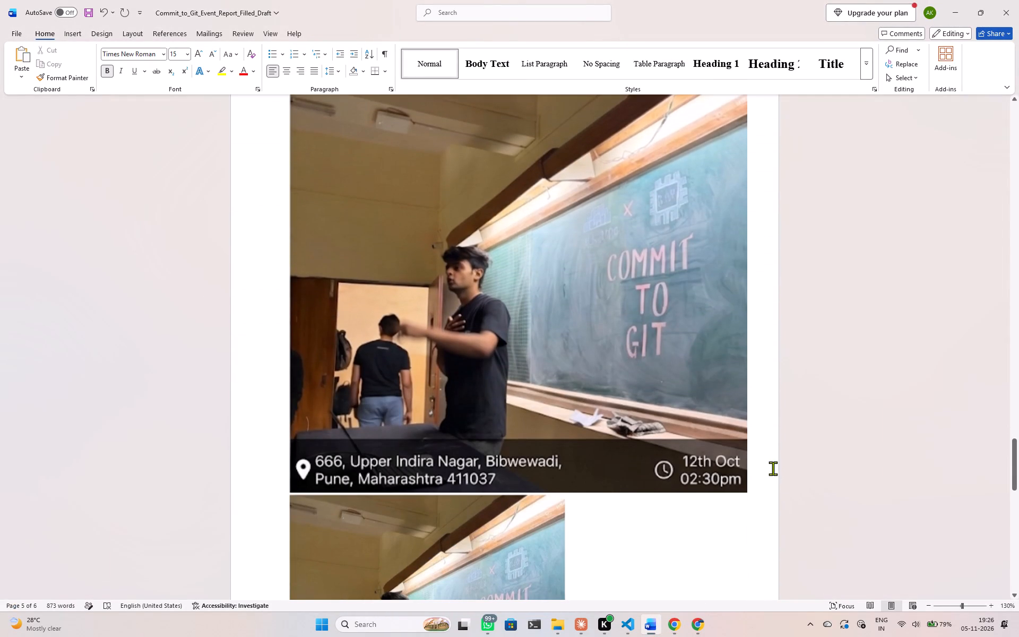
Shrink the large 'Commit to Git' chalkboard photo on page 5 proportionally to about three quarters of its width.
click(715, 478)
drag(746, 493, 600, 457)
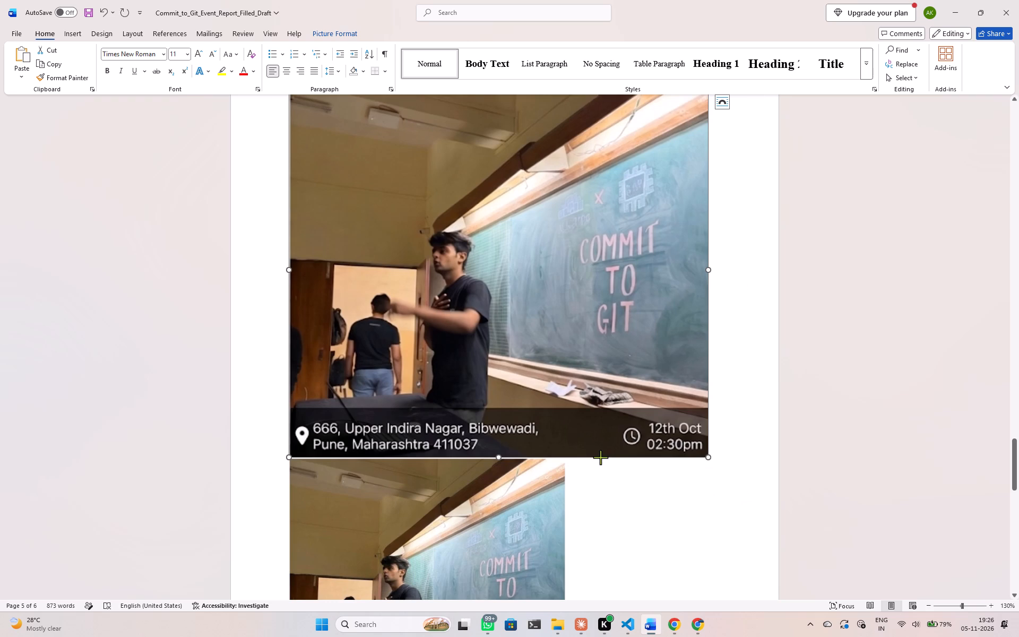
drag(704, 459, 638, 412)
drag(705, 457, 599, 389)
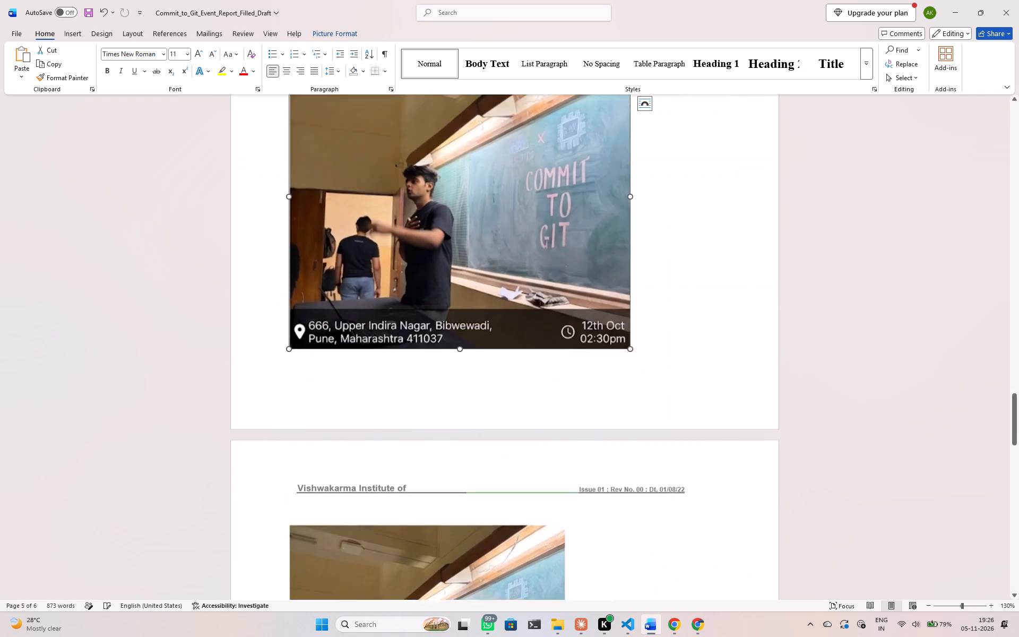
Delete the smaller duplicate of the chalkboard photo that follows the resized one.
scroll(603, 434, up, 5)
scroll(614, 481, down, 10)
scroll(419, 487, down, 5)
click(442, 372)
key(Delete)
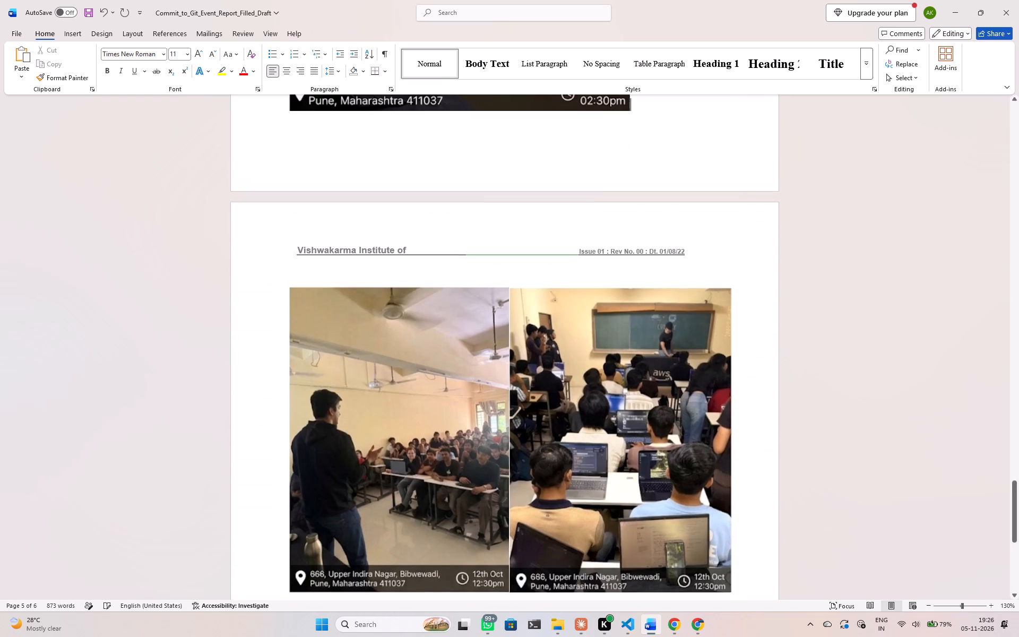
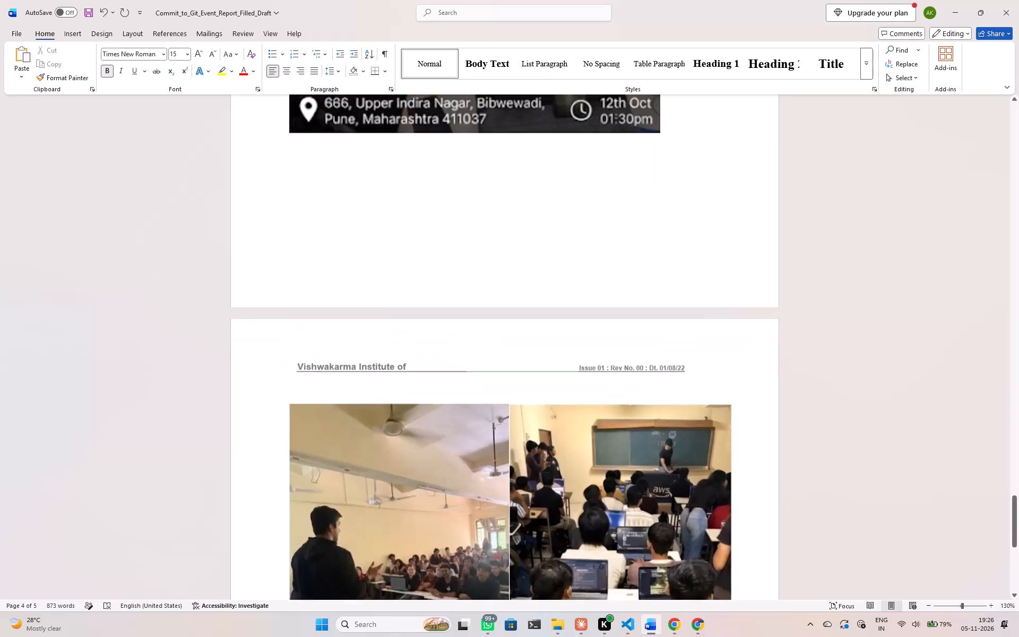
Shrink the large 01:30pm classroom photo with the AWS shirt and laptops proportionally to about half its width.
scroll(445, 507, up, 20)
click(482, 367)
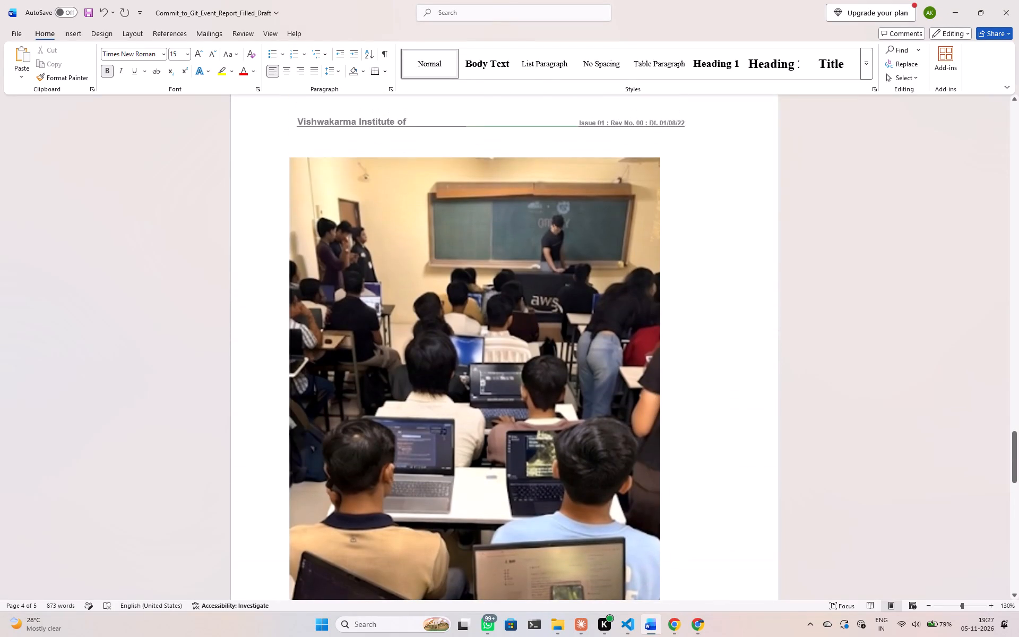
scroll(481, 416, down, 5)
drag(660, 512, 659, 512)
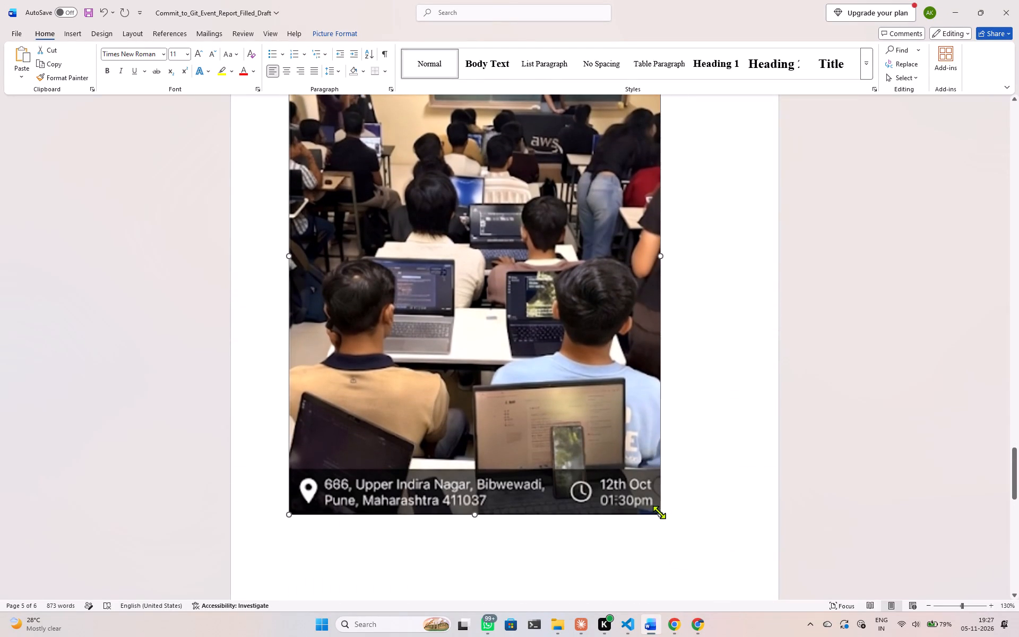
drag(659, 512, 436, 248)
Delete the duplicate 01:30pm classroom photo below the two side-by-side geo-tagged photos.
click(498, 425)
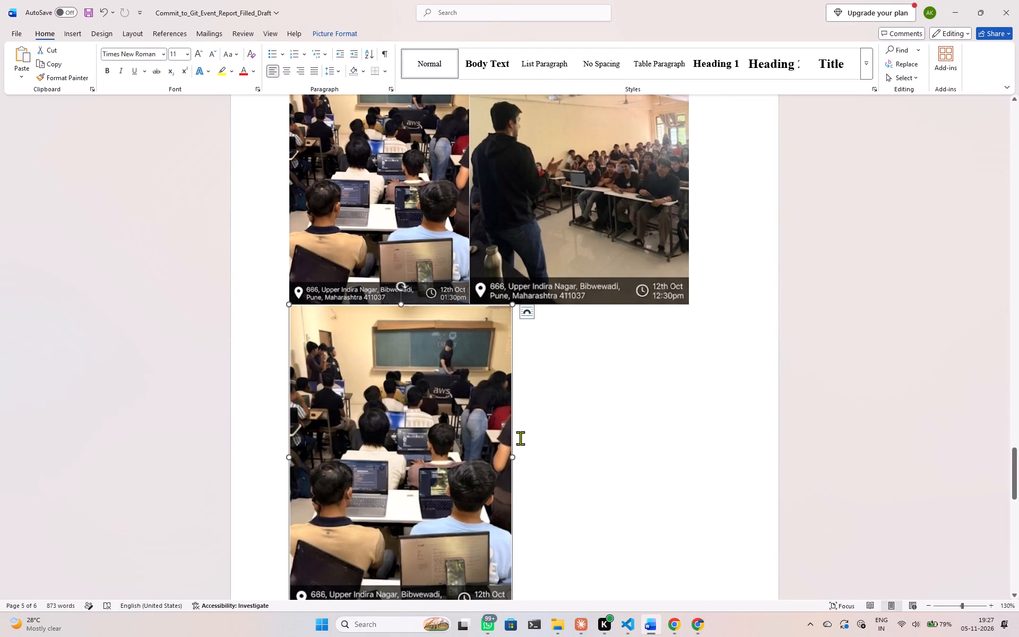
key(Delete)
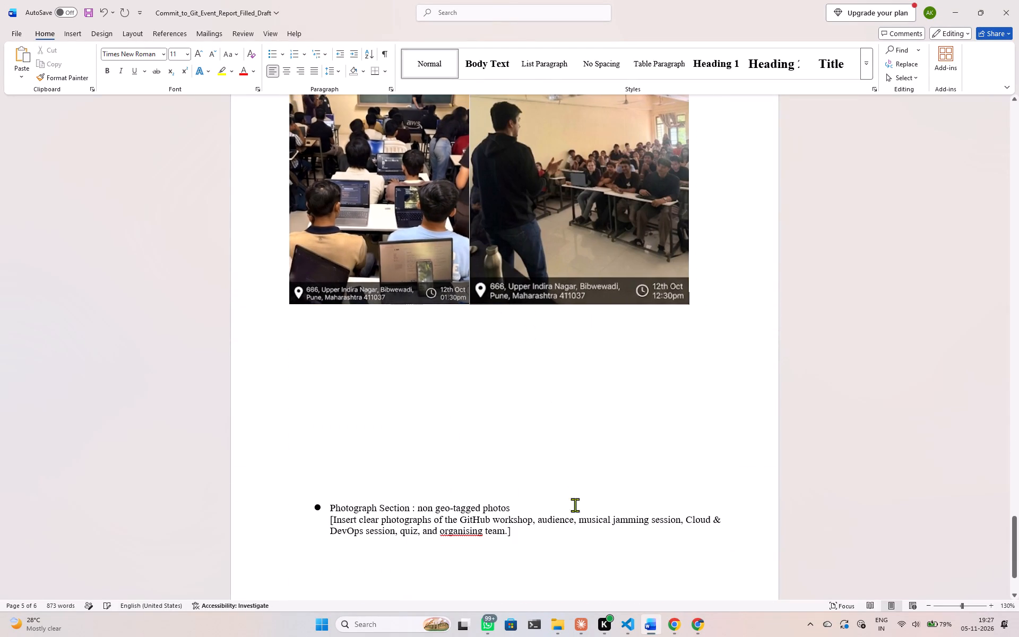
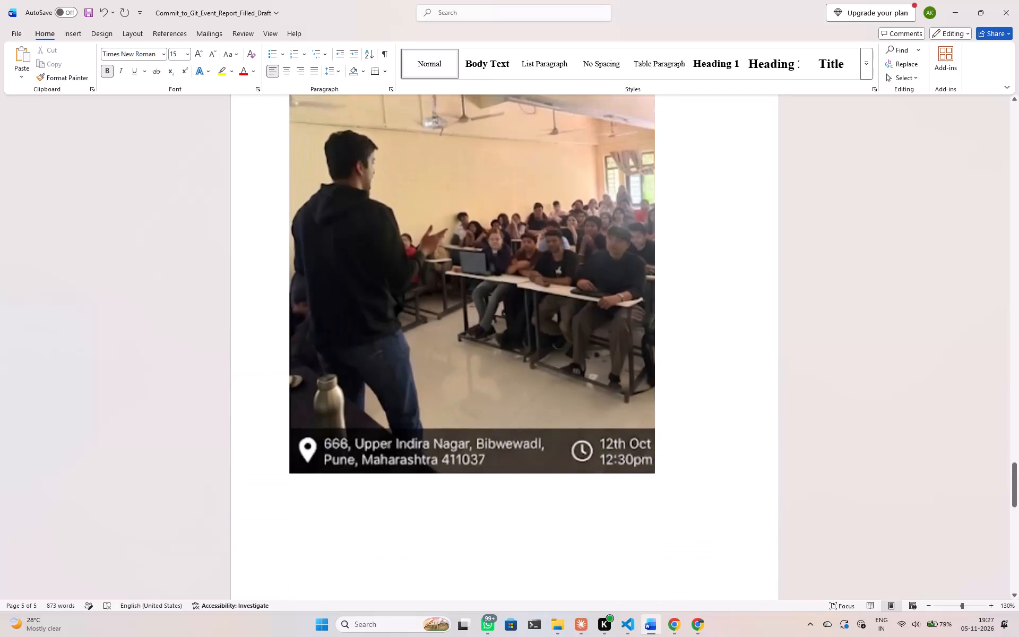
Delete the smaller duplicate 12:30pm speaker photo on the page below the large one.
scroll(536, 459, down, 11)
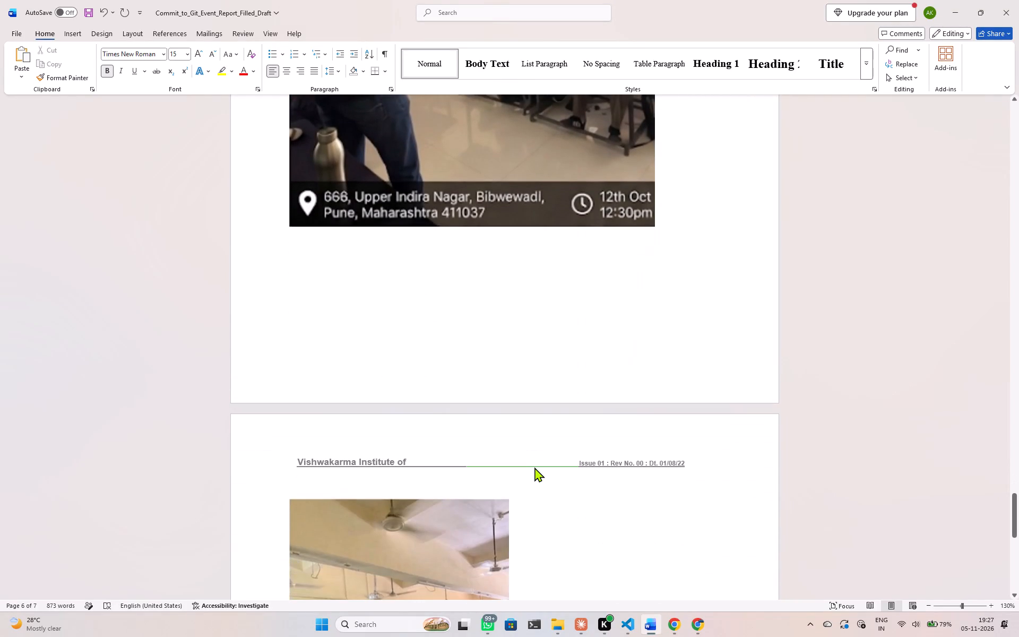
scroll(534, 467, down, 11)
scroll(535, 468, up, 5)
click(463, 454)
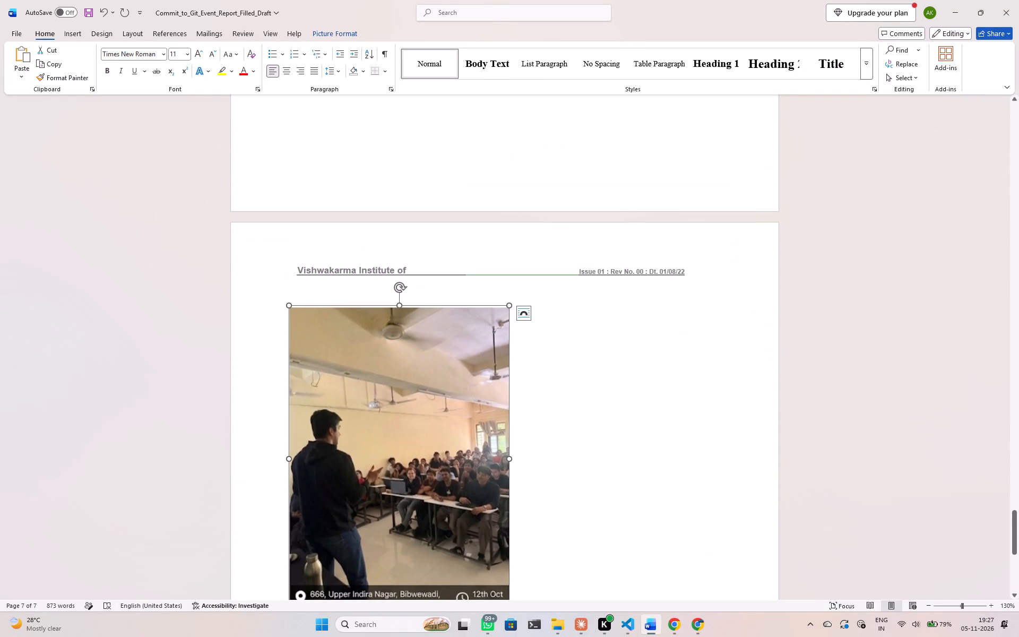
key(Delete)
Shrink the large 12:30pm speaker photo proportionally to about 60% of its width so it fits beside the 01:30pm classroom photo.
scroll(483, 474, up, 17)
click(513, 402)
scroll(541, 442, down, 4)
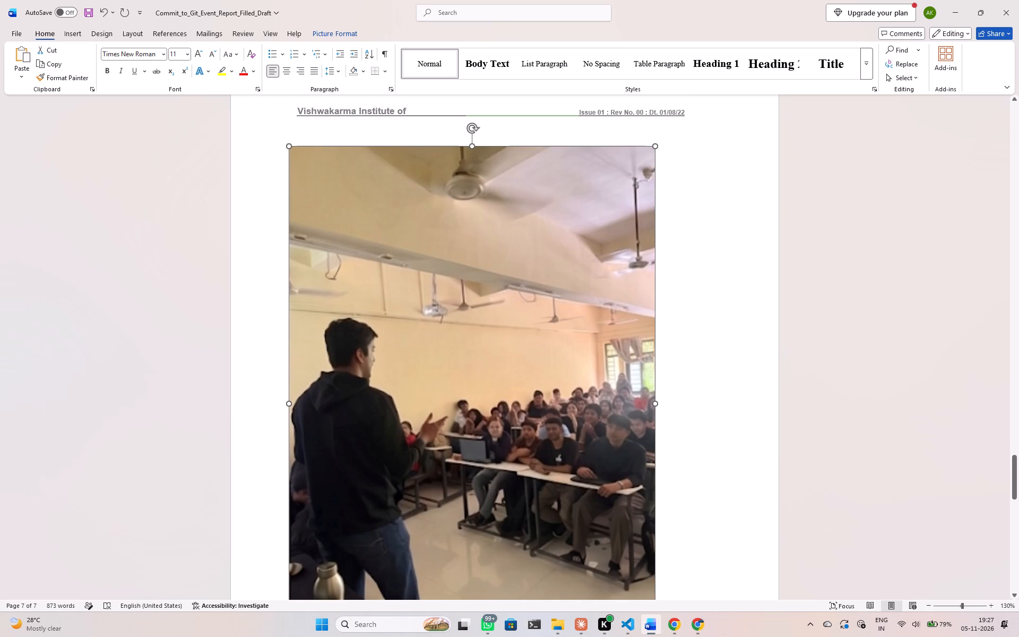
scroll(602, 487, down, 4)
drag(656, 408, 431, 196)
Enlarge the 01:30pm classroom photo proportionally to match the height of the 12:30pm photo beside it.
scroll(520, 285, up, 5)
scroll(544, 331, down, 2)
click(419, 348)
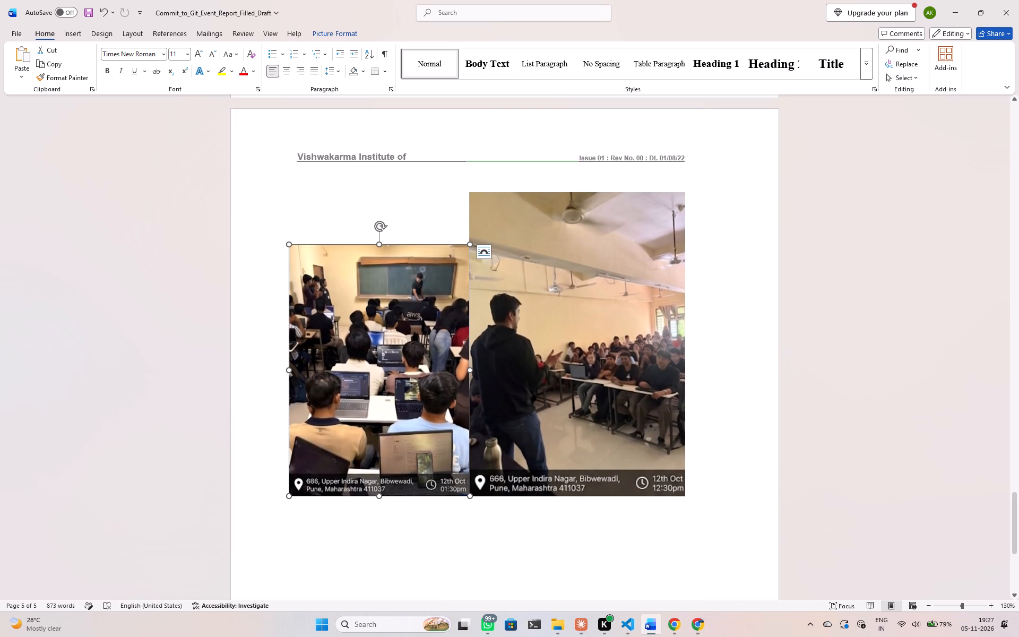
drag(286, 244, 255, 204)
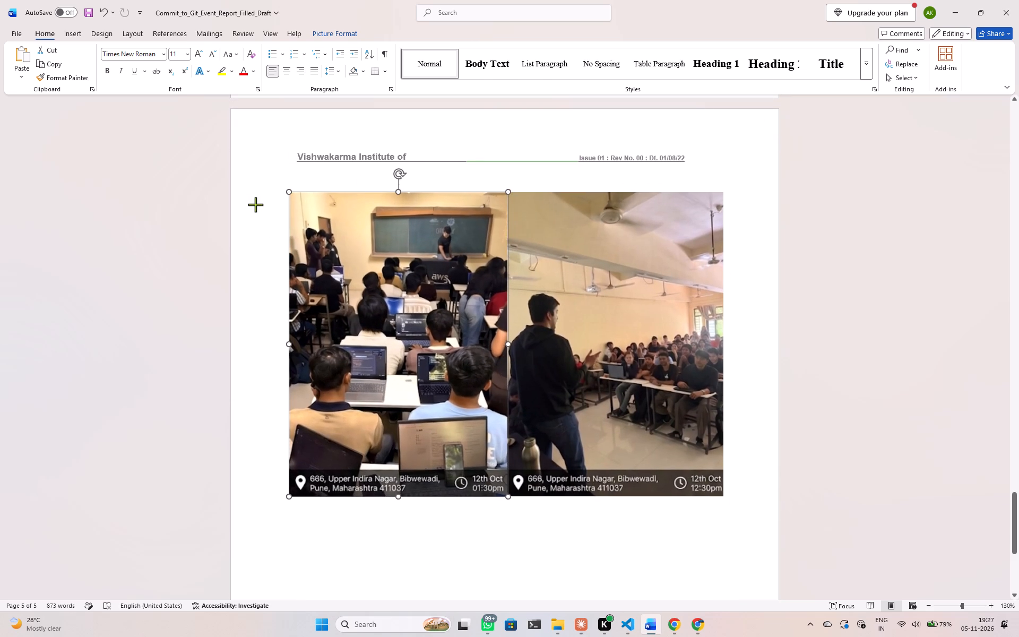
drag(255, 204, 251, 201)
click(892, 252)
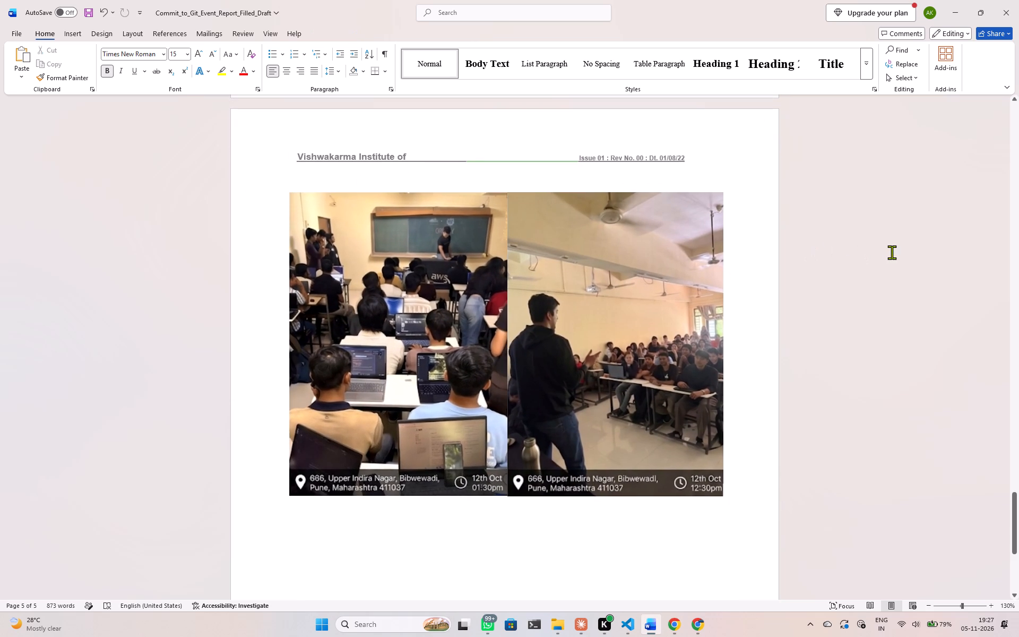
Remove the blank lines between the two side-by-side geo-tagged photos and the non geo-tagged photos heading.
scroll(868, 391, down, 8)
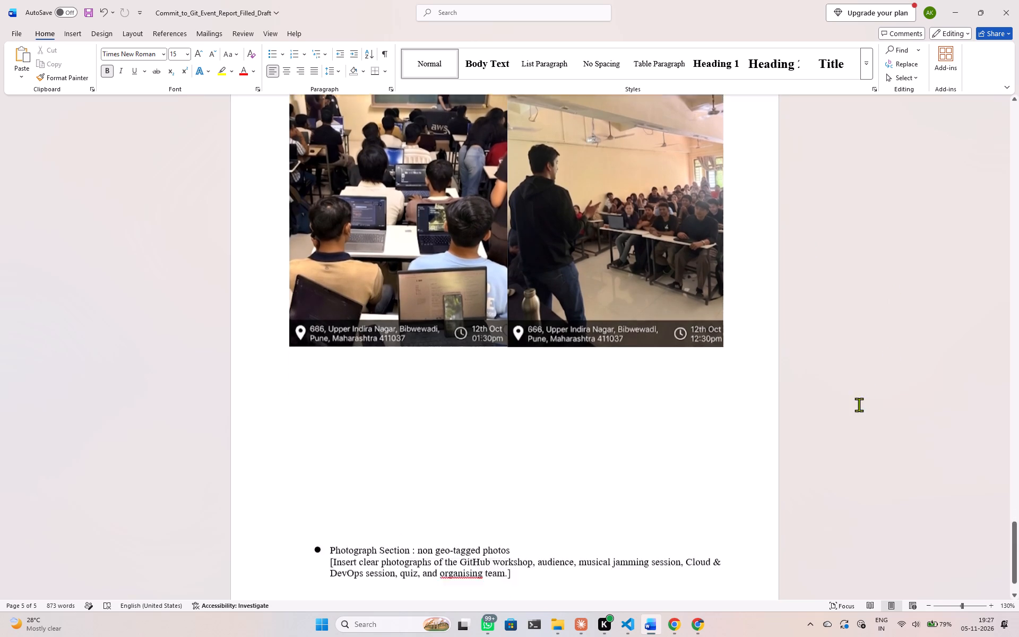
click(546, 385)
key(BackSpace)
key(BackSpace)
key(BackSpace)
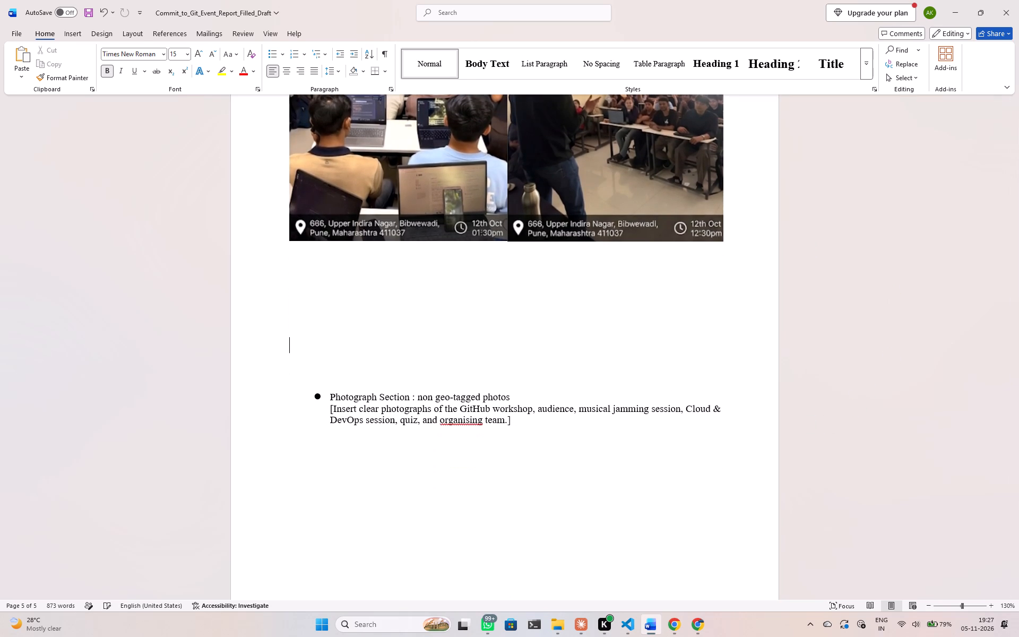
key(BackSpace)
key(BackSpace)
key(BackSpace)
key(BackSpace)
key(BackSpace)
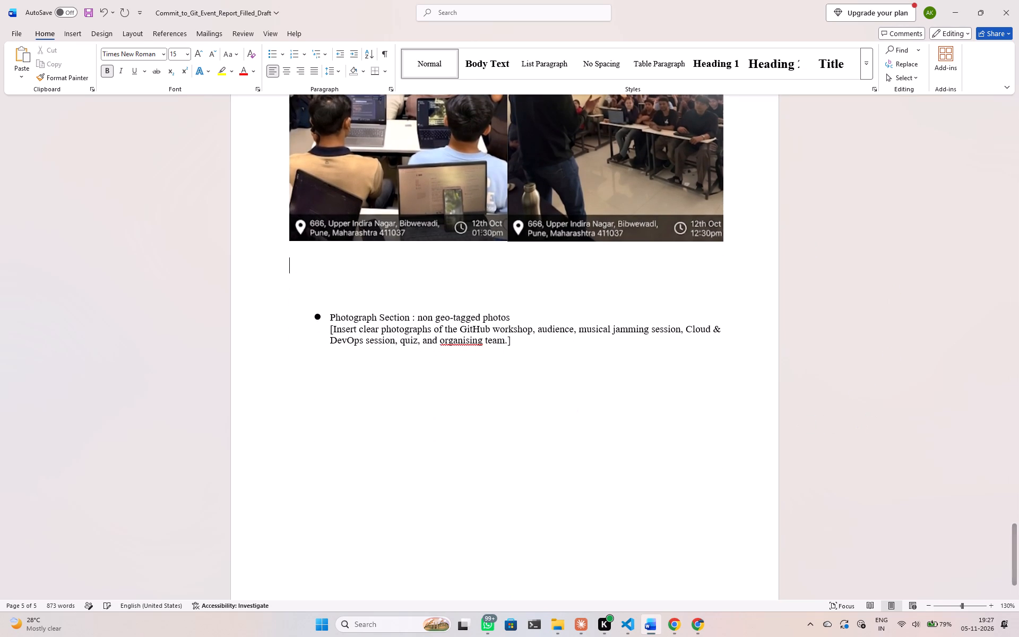
click(334, 268)
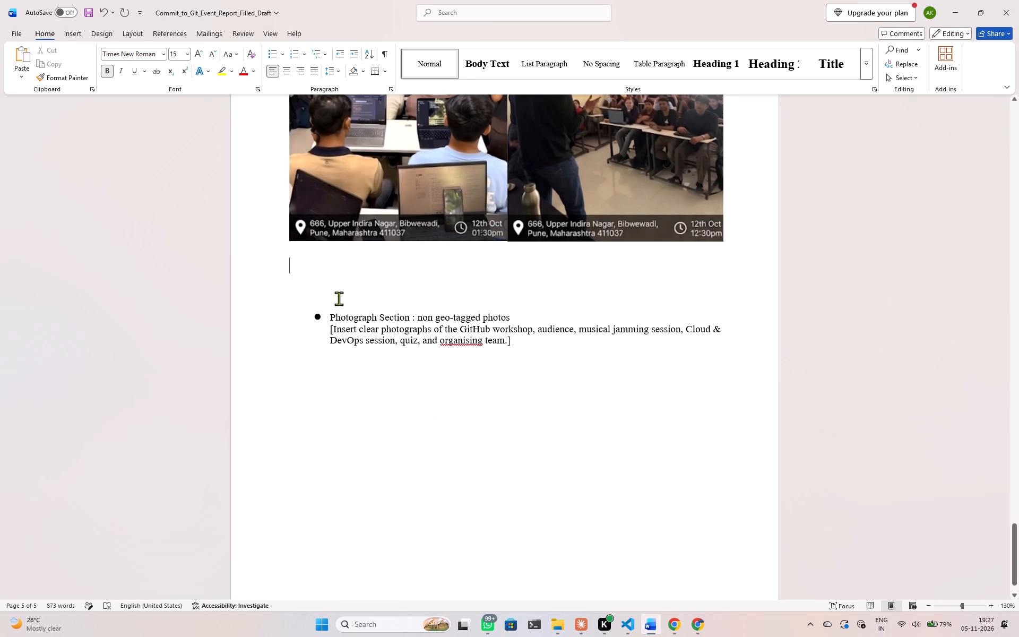
key(BackSpace)
key(BackSpace)
key(BackSpace)
Delete the bracketed placeholder text under the non geo-tagged photos heading and the remaining blank line above that heading.
scroll(533, 359, down, 4)
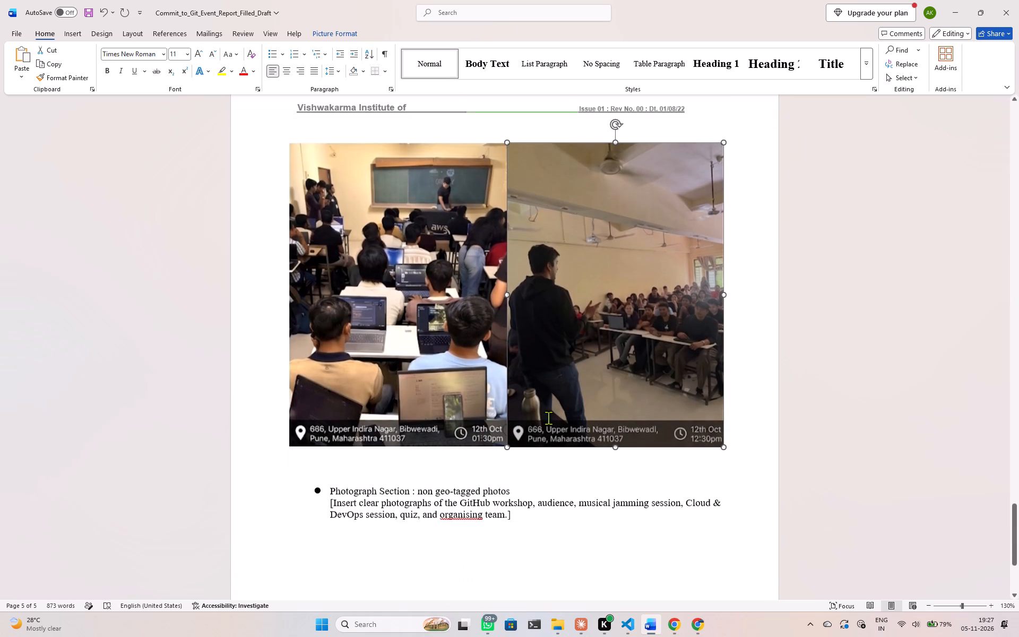
drag(326, 455, 653, 476)
key(BackSpace)
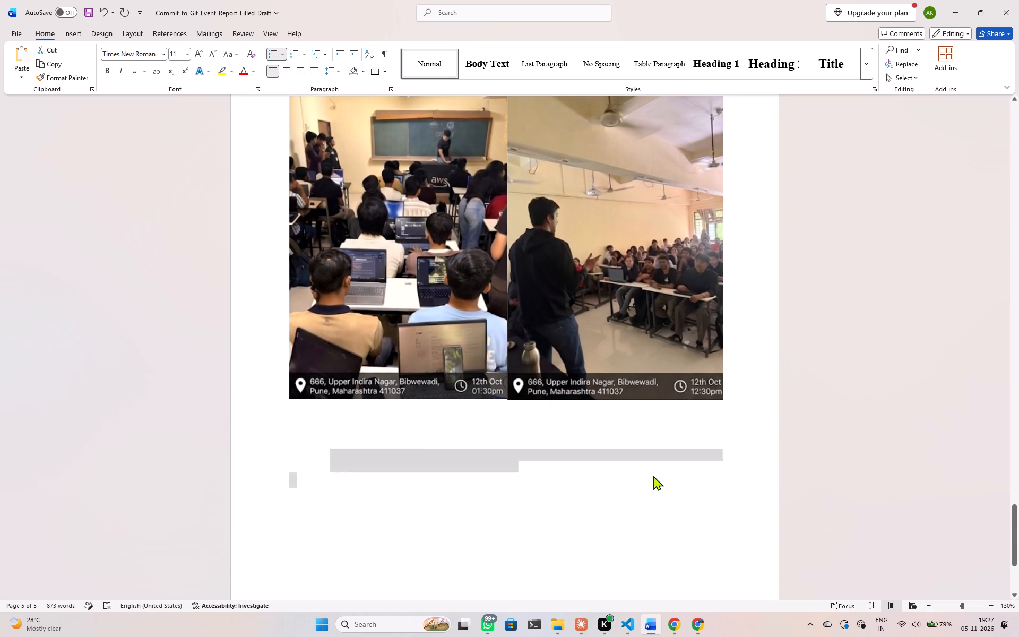
click(359, 403)
key(BackSpace)
Add an unbulleted blank line below the non geo-tagged photos heading.
click(634, 427)
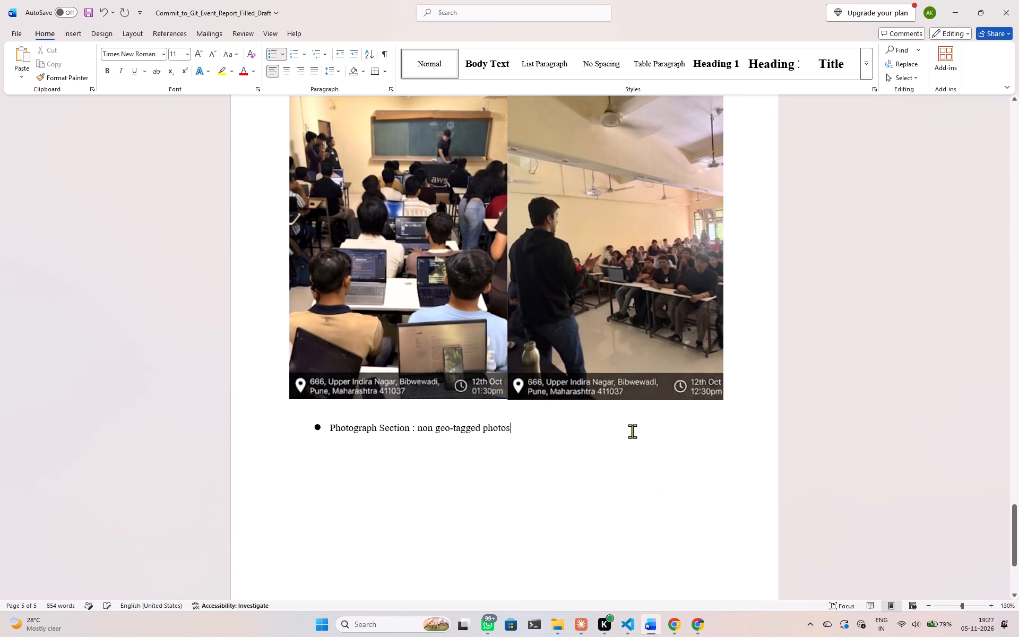
key(Return)
scroll(624, 453, up, 6)
scroll(627, 464, down, 6)
key(BackSpace)
scroll(627, 465, down, 6)
key(BackSpace)
Review the layout of the geo-tagged photo section from its heading down to the non geo-tagged photos heading.
scroll(631, 469, down, 7)
scroll(631, 468, up, 4)
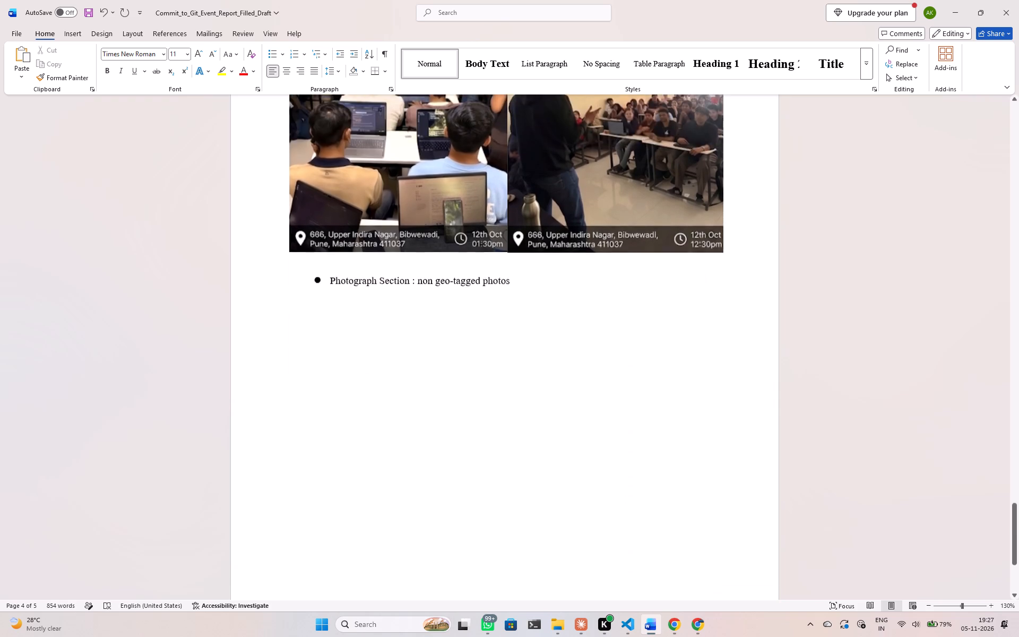
scroll(631, 461, up, 20)
scroll(631, 461, up, 6)
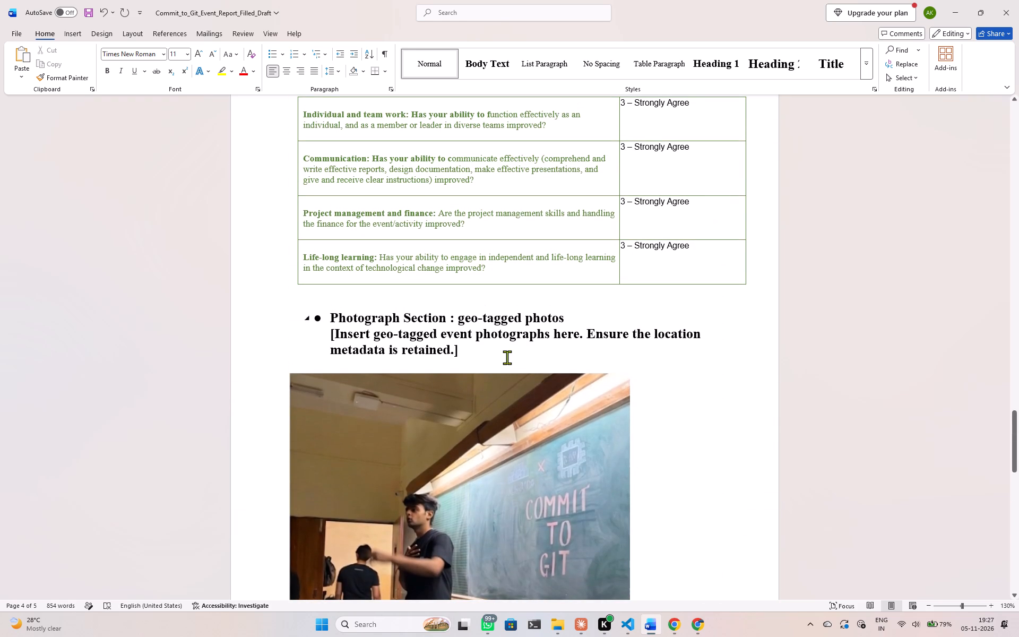
scroll(645, 425, down, 2)
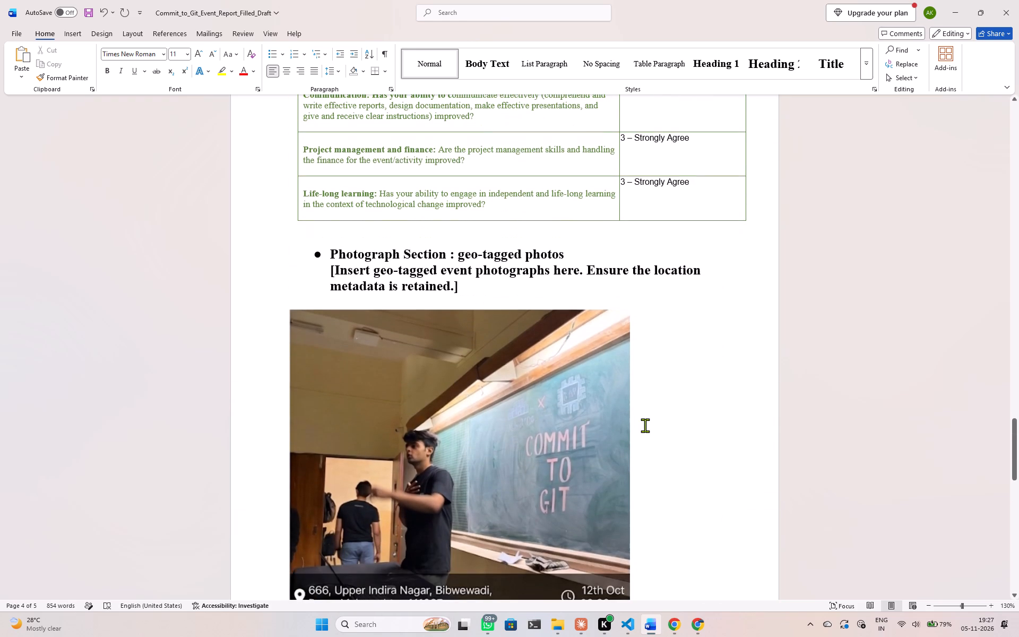
scroll(645, 425, down, 20)
scroll(645, 425, down, 7)
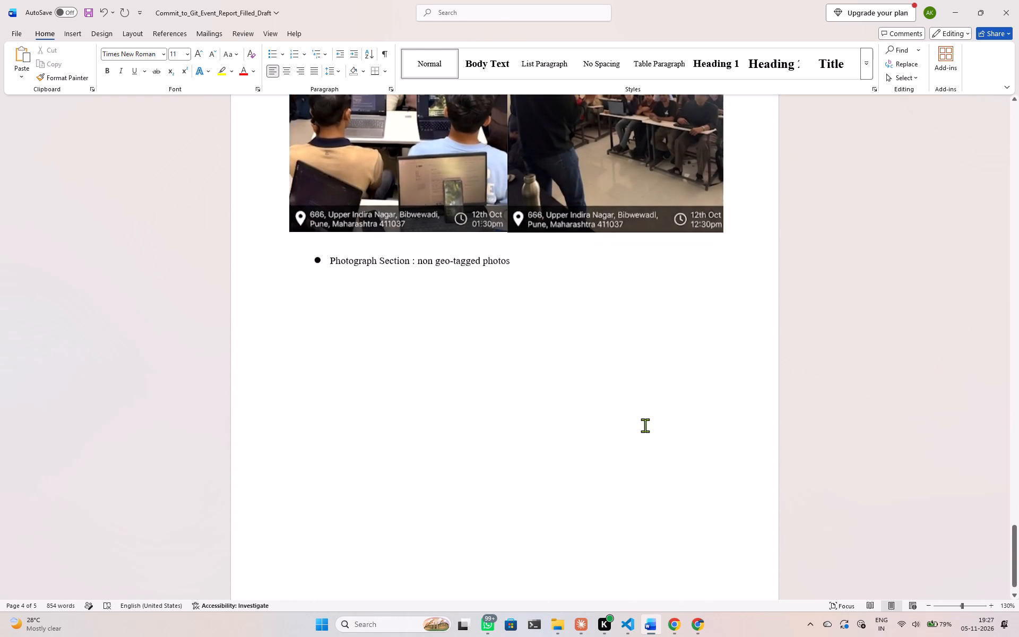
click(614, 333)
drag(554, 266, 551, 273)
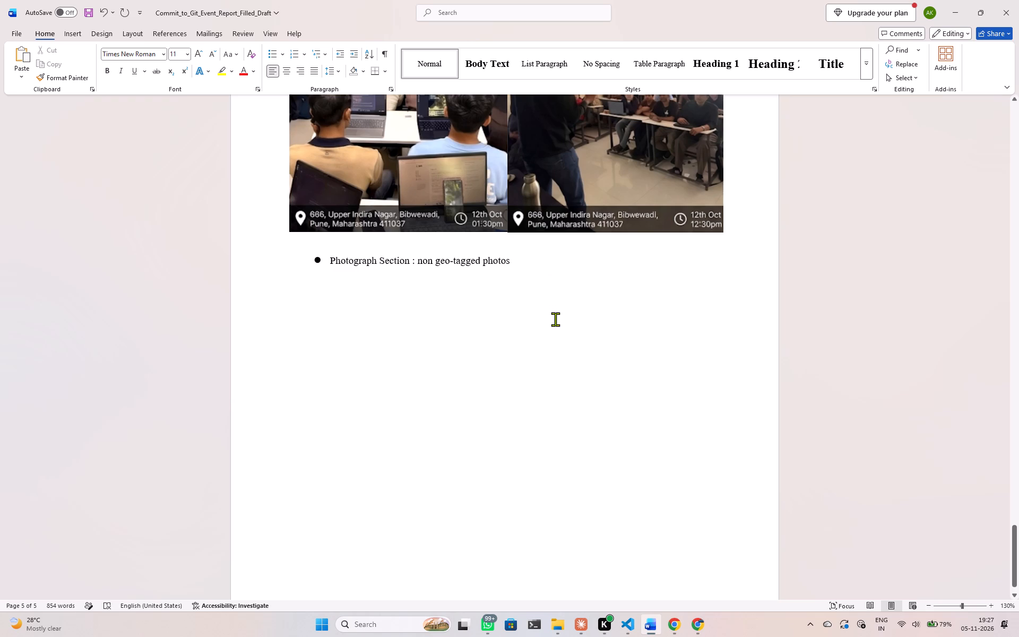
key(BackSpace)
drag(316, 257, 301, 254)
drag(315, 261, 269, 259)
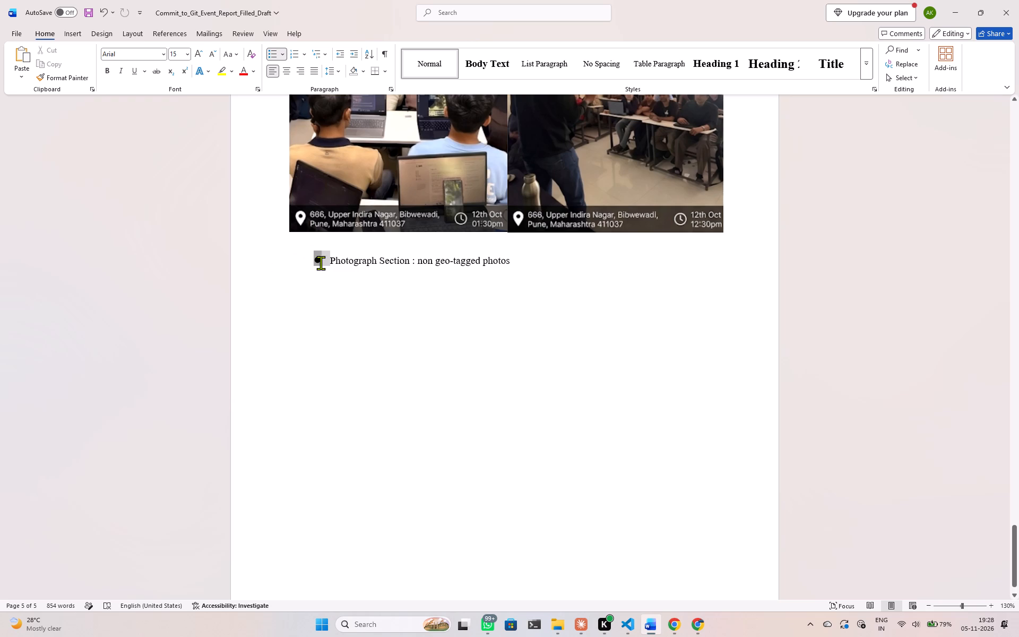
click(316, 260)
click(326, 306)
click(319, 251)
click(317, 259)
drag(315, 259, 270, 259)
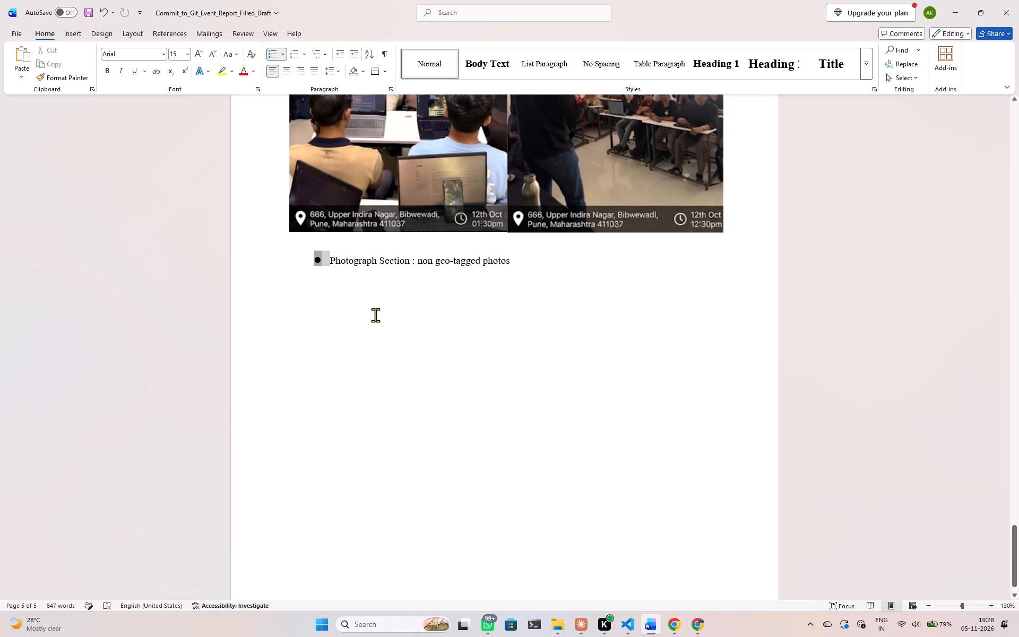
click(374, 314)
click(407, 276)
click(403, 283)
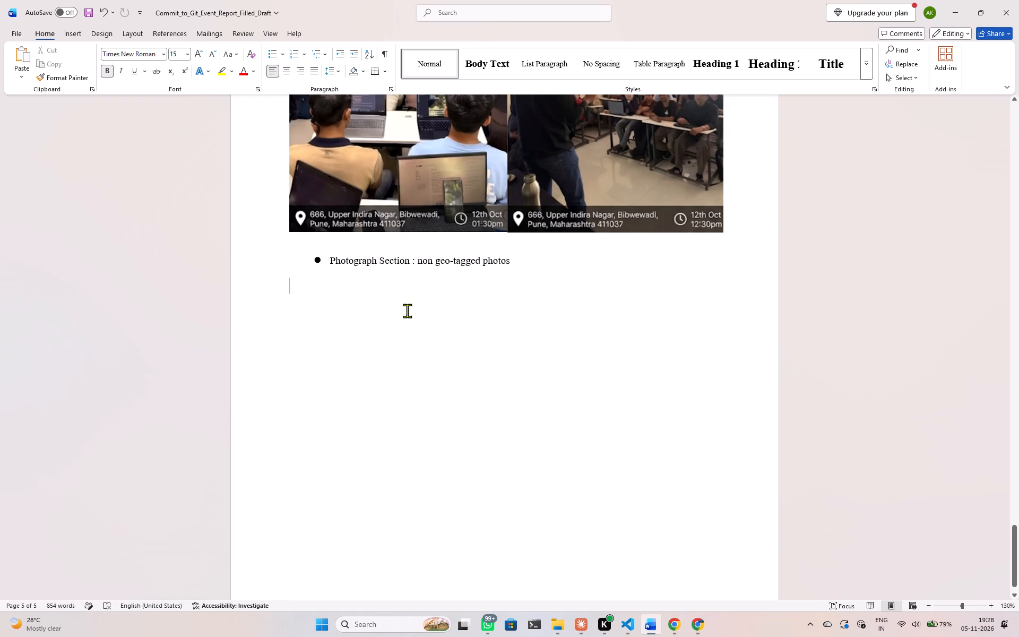
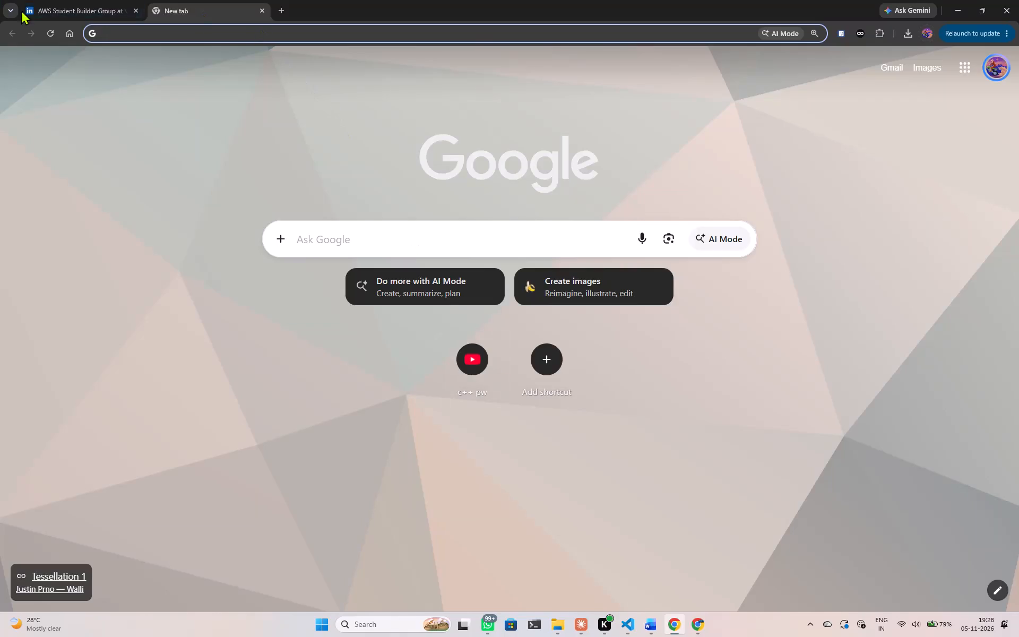
Bring up the open LinkedIn company page of AWS Student Builder Group at VIT Pune.
click(51, 0)
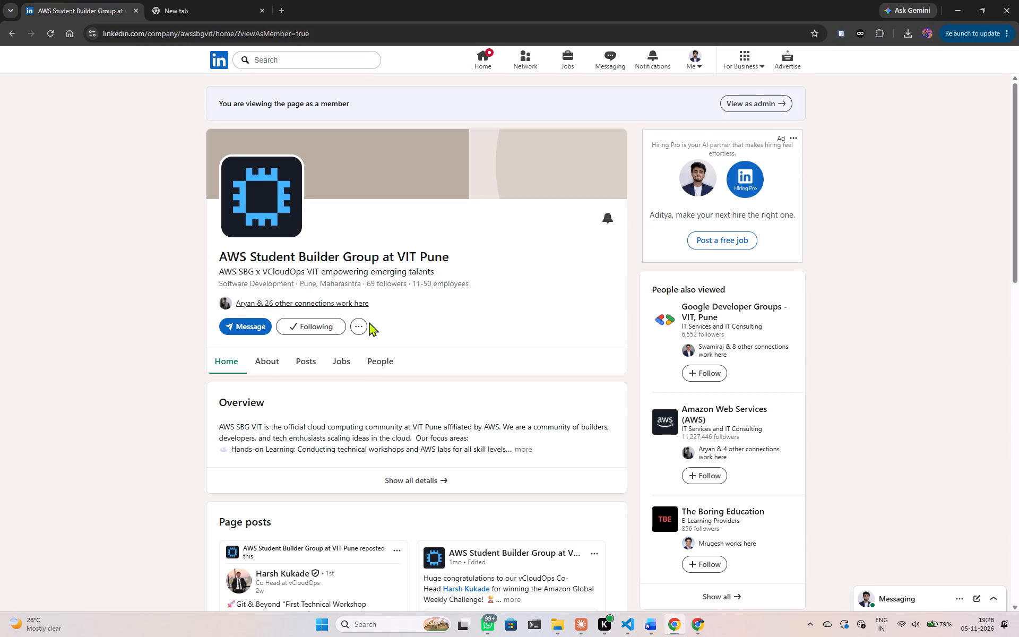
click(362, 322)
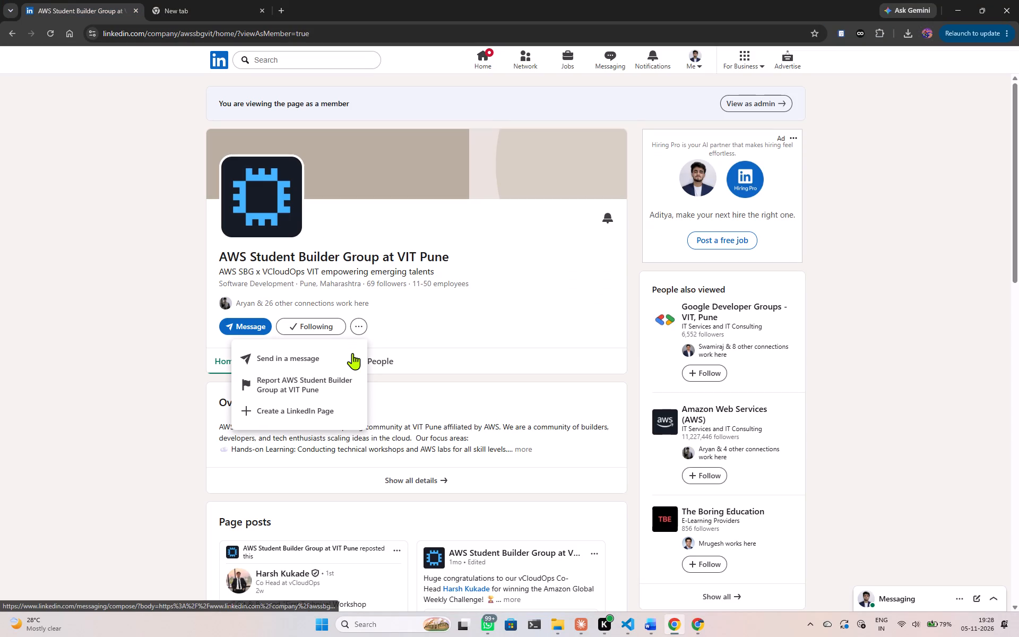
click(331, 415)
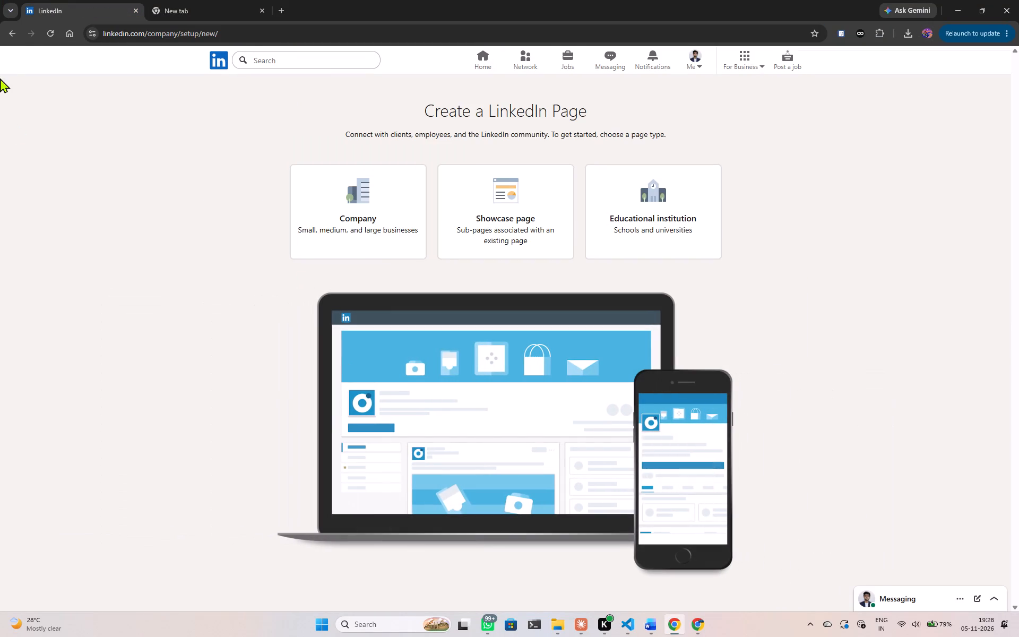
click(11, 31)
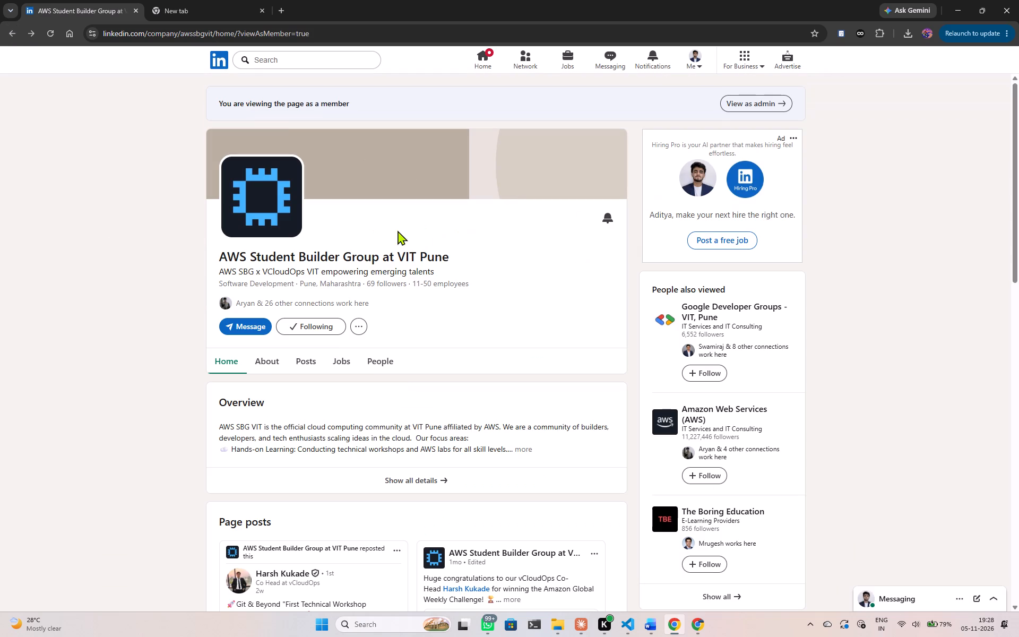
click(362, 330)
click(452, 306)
Copy the full web address of the AWS Student Builder Group at VIT Pune LinkedIn page.
scroll(358, 464, down, 10)
scroll(358, 464, up, 15)
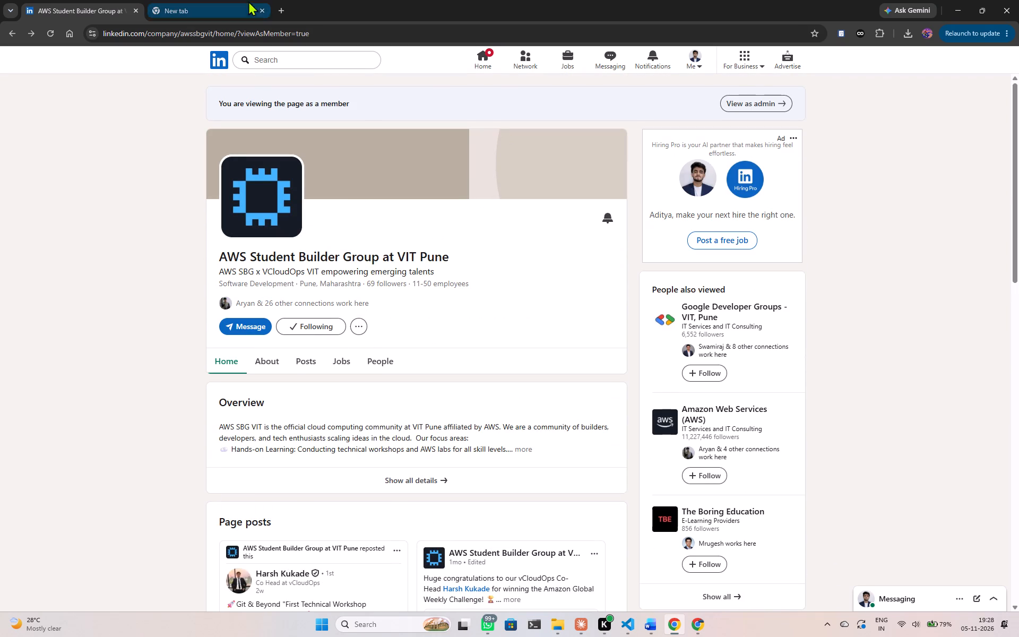
click(338, 23)
double_click(340, 29)
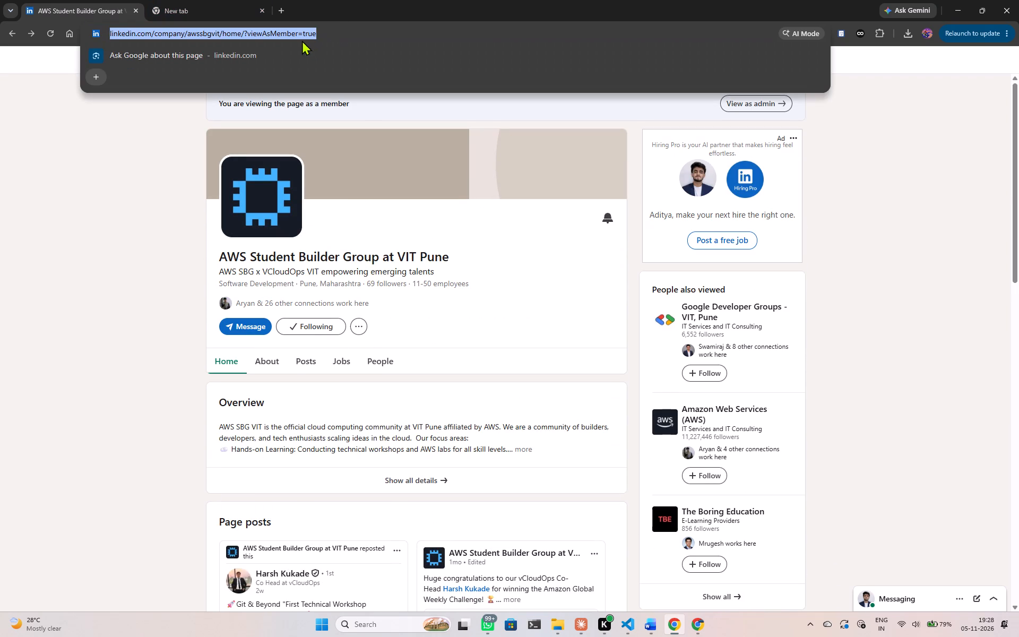
key(ctrl+a)
key(ctrl+c)
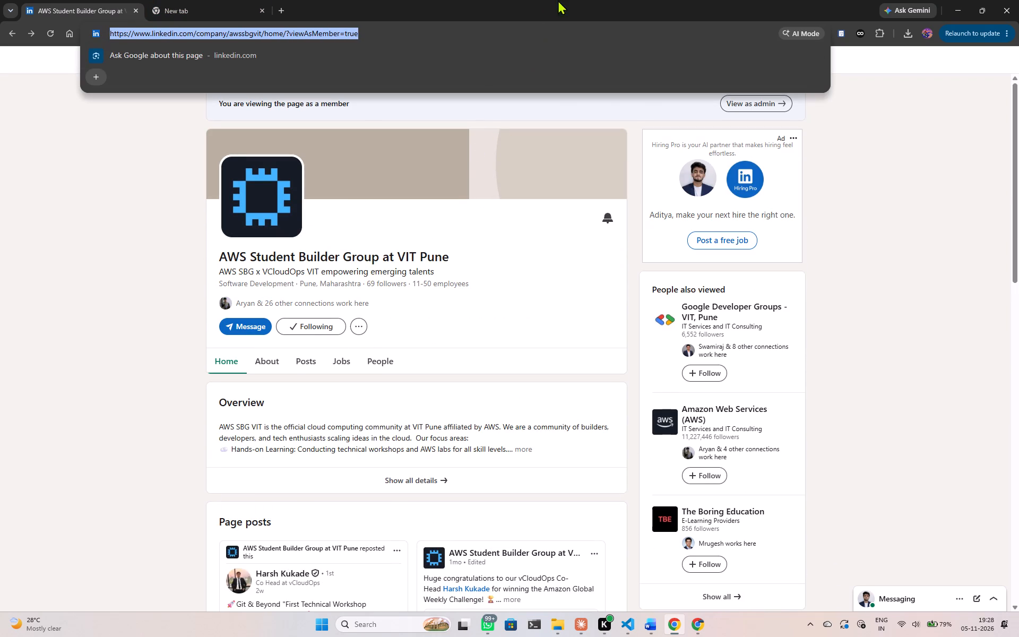
click(0, 305)
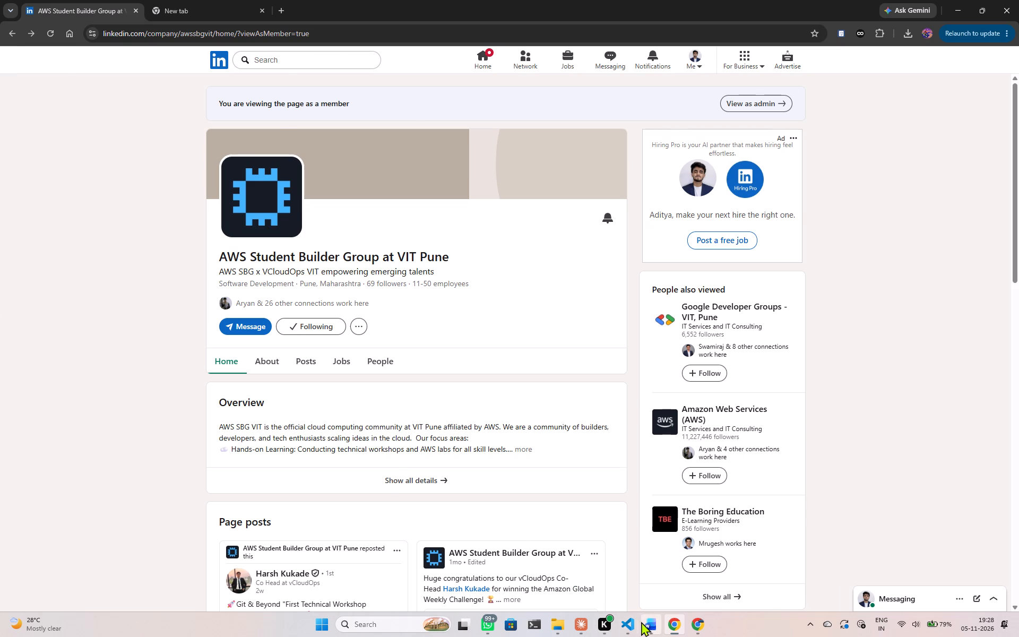
Switch to the Word report and replace "None" in the social media links row with the copied LinkedIn address as plain text.
click(644, 630)
scroll(592, 540, up, 11)
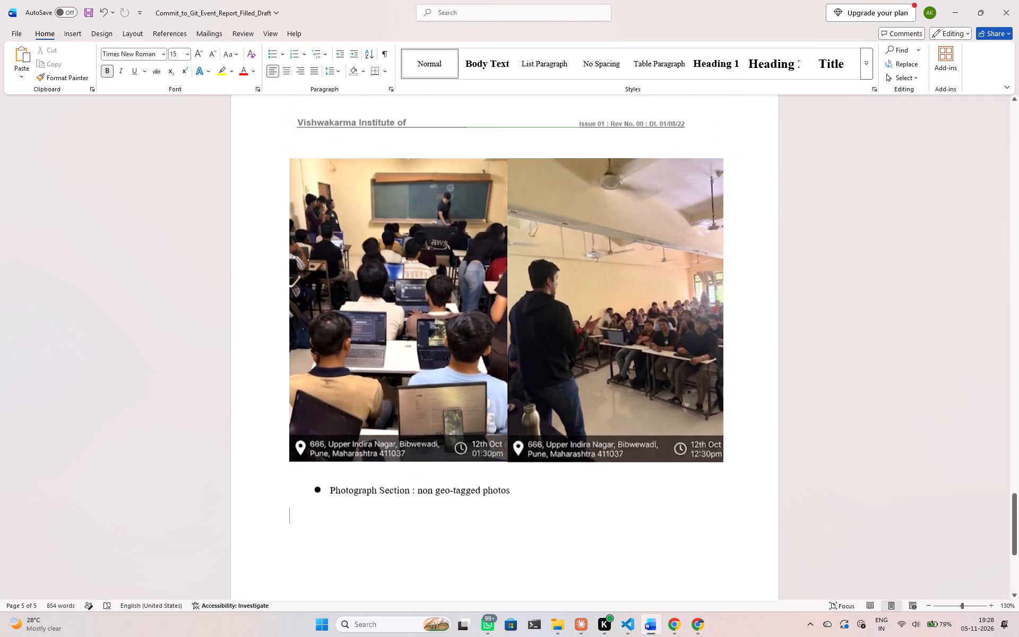
scroll(593, 564, up, 20)
scroll(593, 564, up, 4)
scroll(631, 530, up, 8)
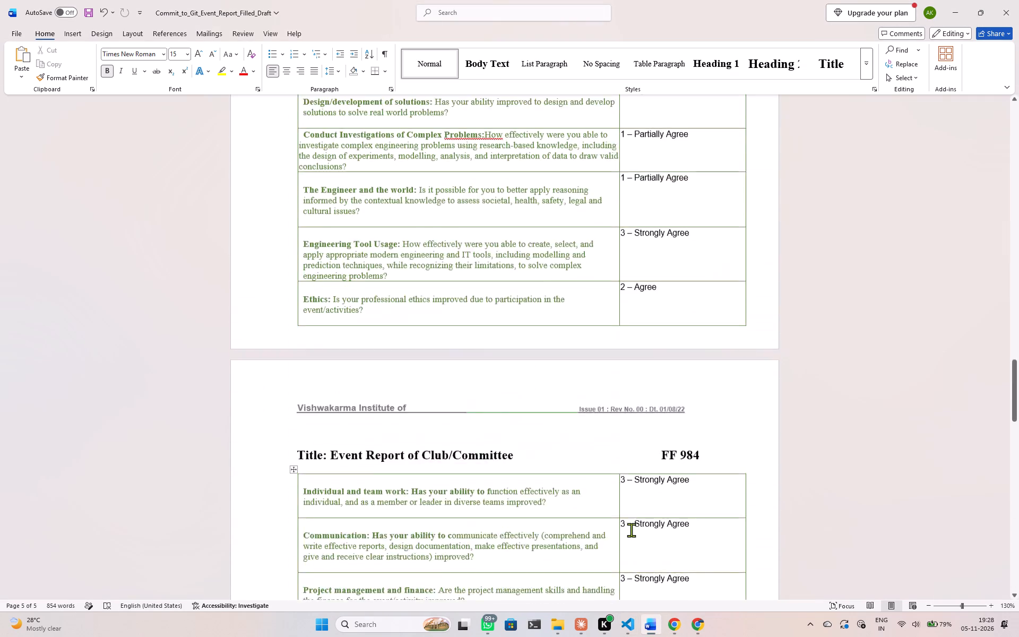
scroll(631, 530, up, 17)
scroll(631, 530, up, 11)
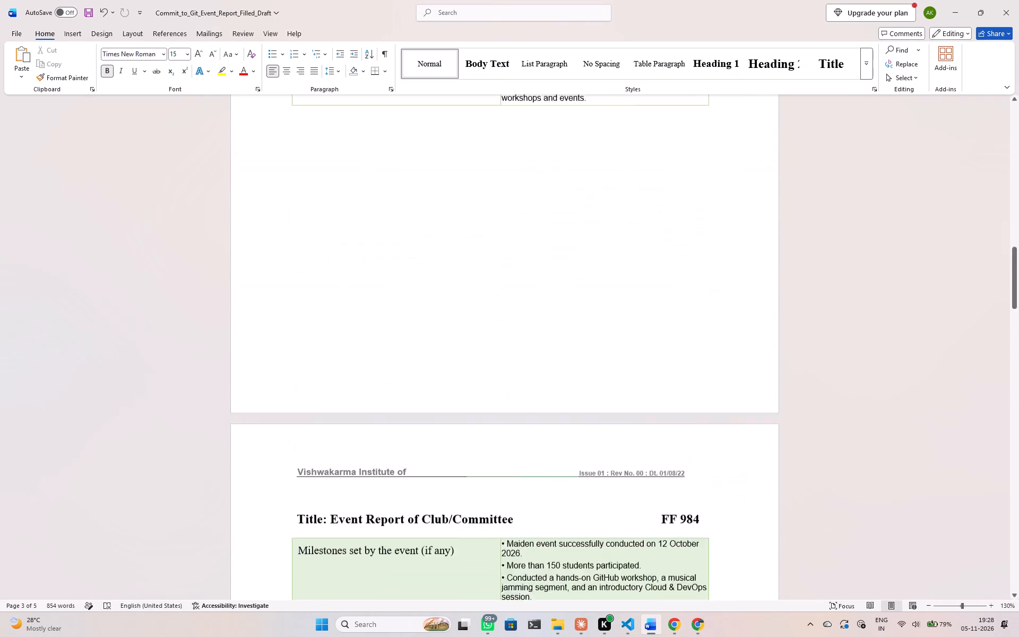
scroll(631, 530, up, 6)
scroll(631, 530, up, 20)
scroll(631, 530, up, 2)
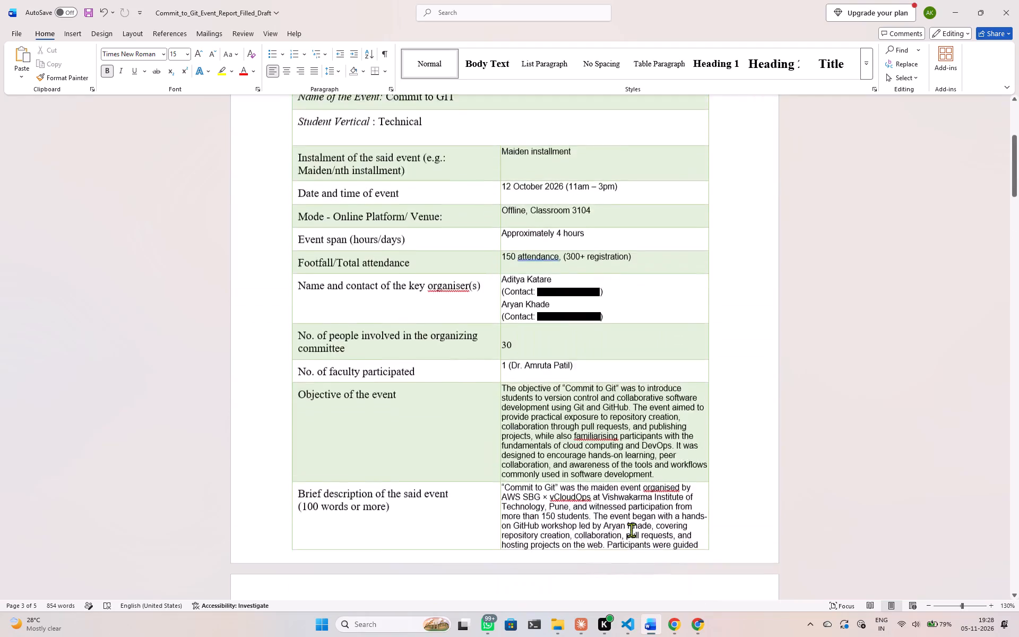
scroll(631, 530, up, 5)
scroll(631, 530, down, 14)
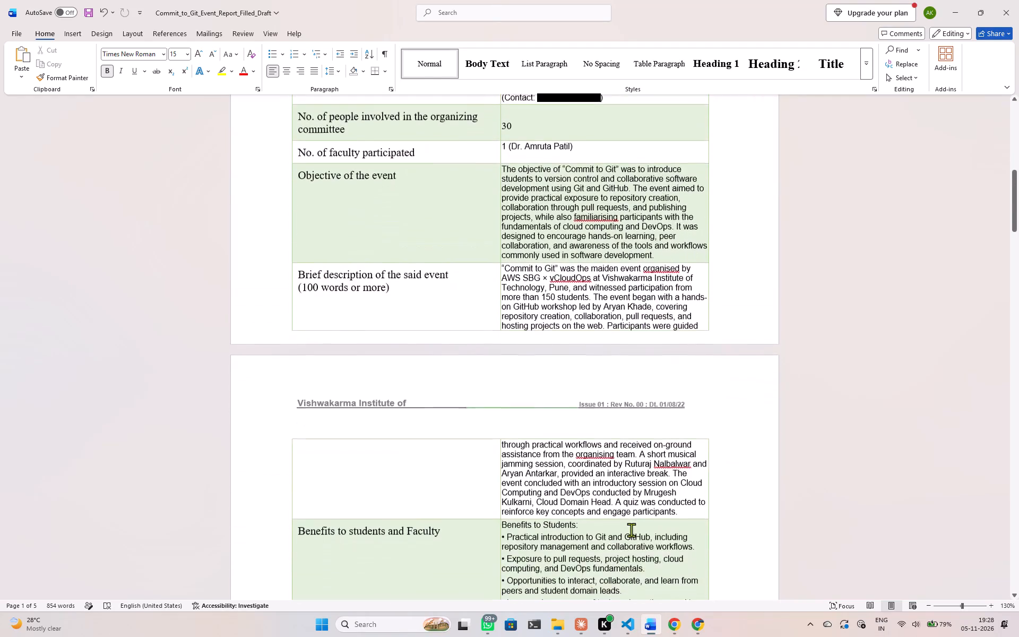
scroll(631, 530, down, 16)
scroll(631, 530, down, 12)
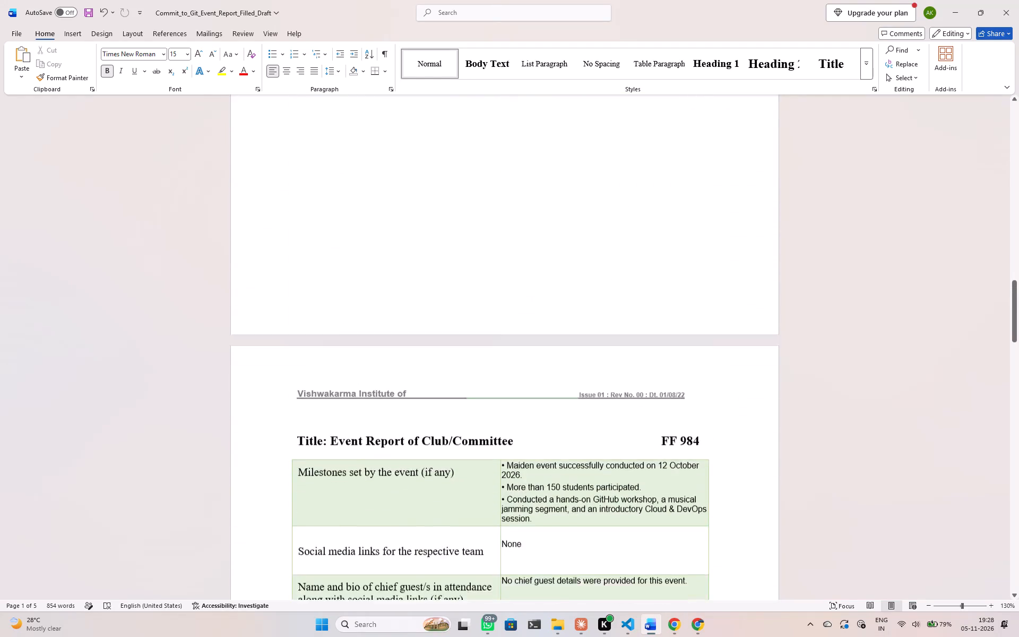
click(556, 457)
drag(502, 445, 503, 445)
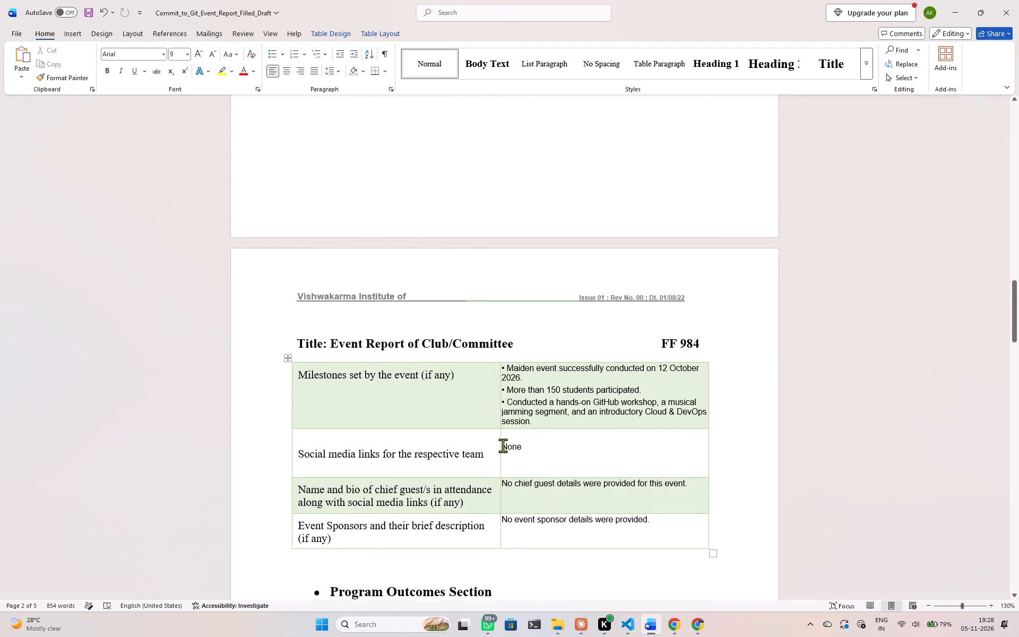
drag(503, 445, 530, 447)
key(ctrl+v)
key(ctrl+a)
click(572, 476)
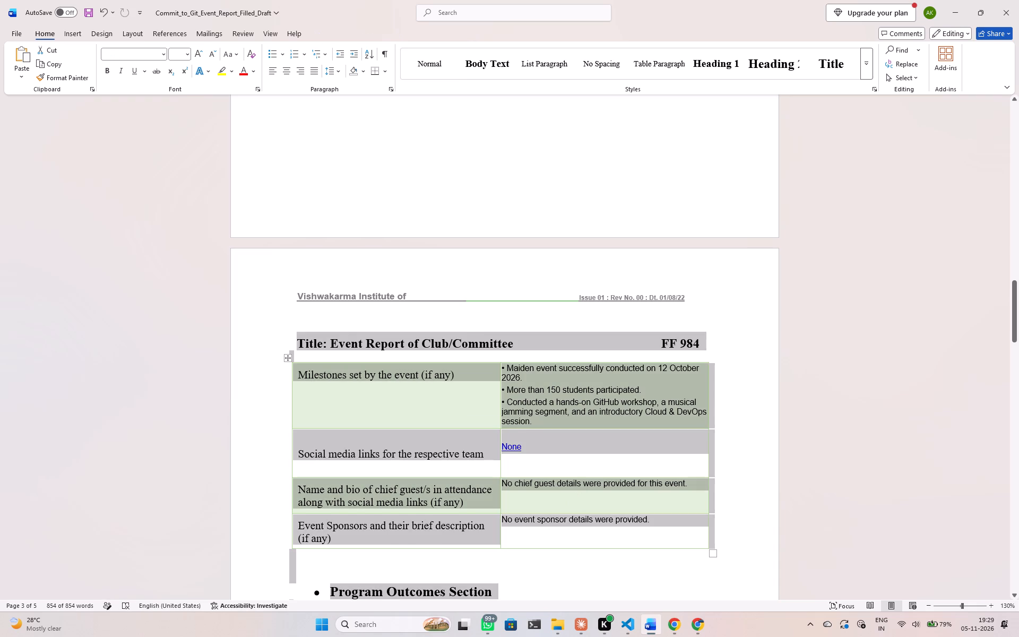
click(511, 447)
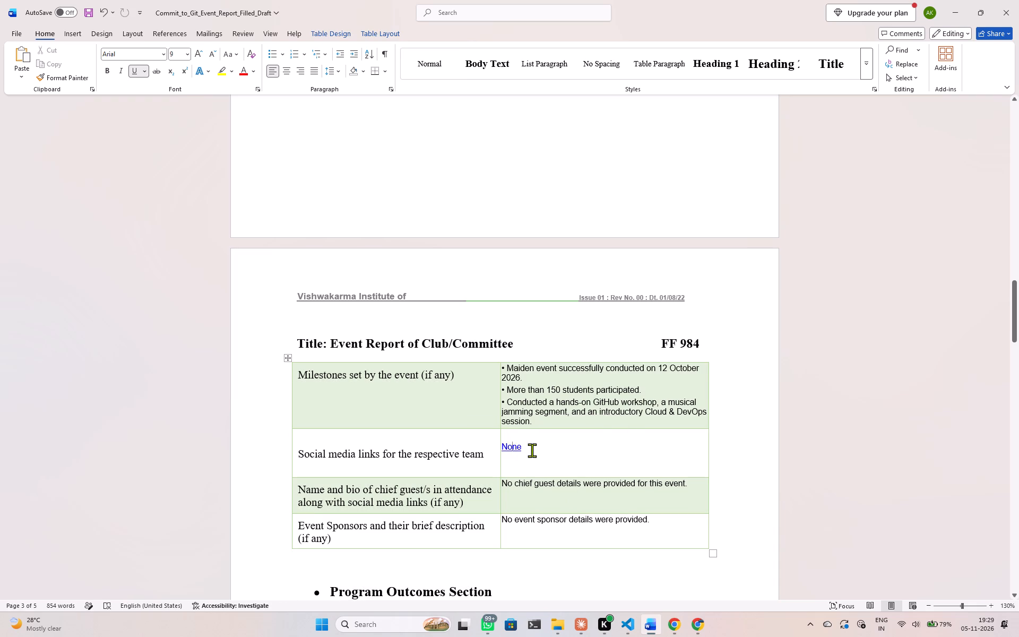
click(532, 450)
key(BackSpace)
key(BackSpace)
key(BackSpace)
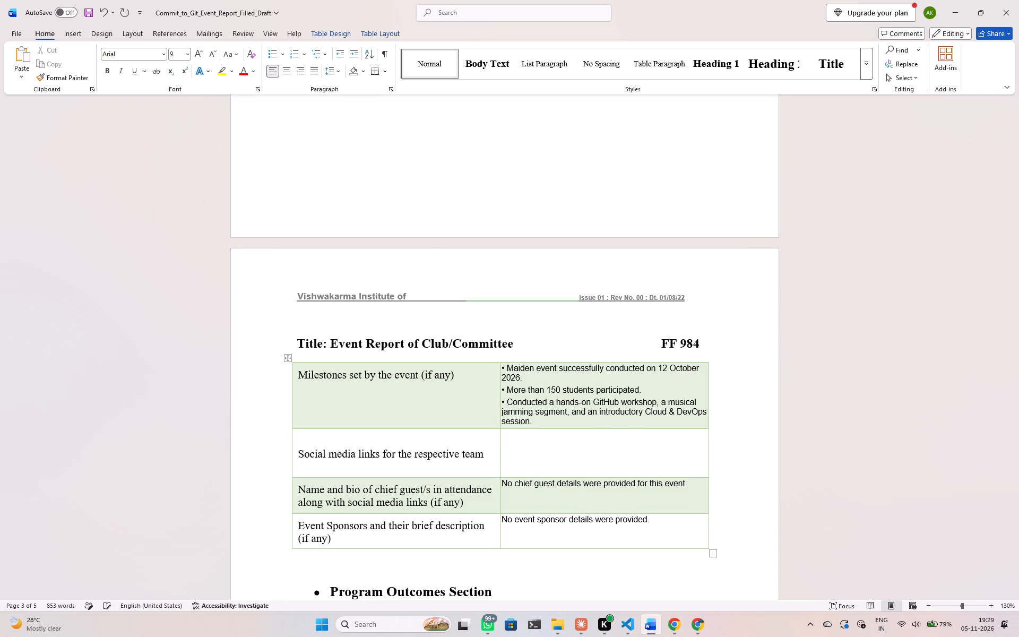
key(ctrl+v)
drag(623, 450, 574, 450)
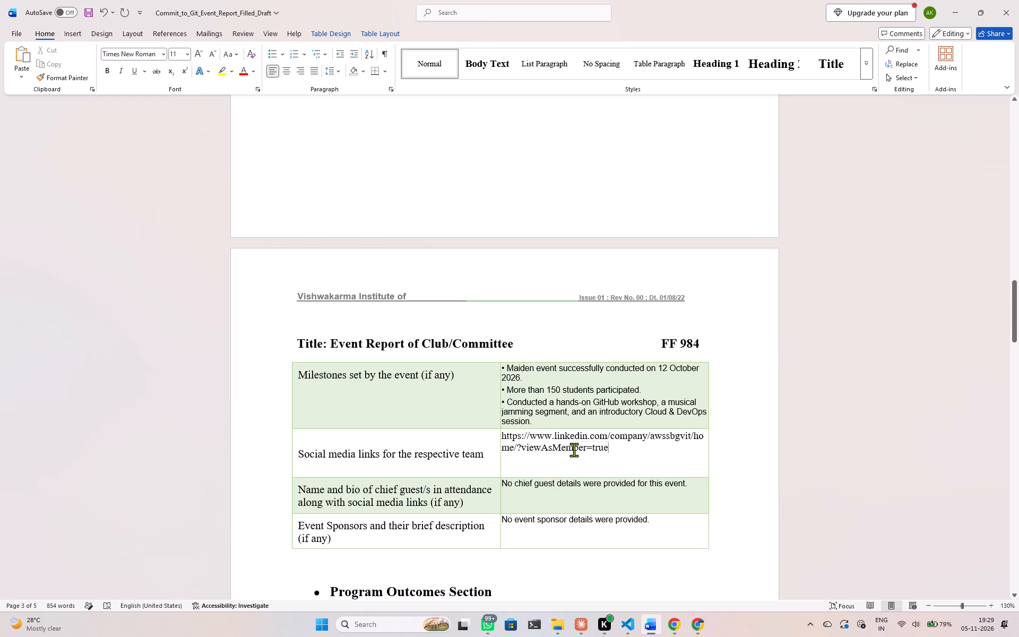
drag(574, 450, 516, 447)
key(BackSpace)
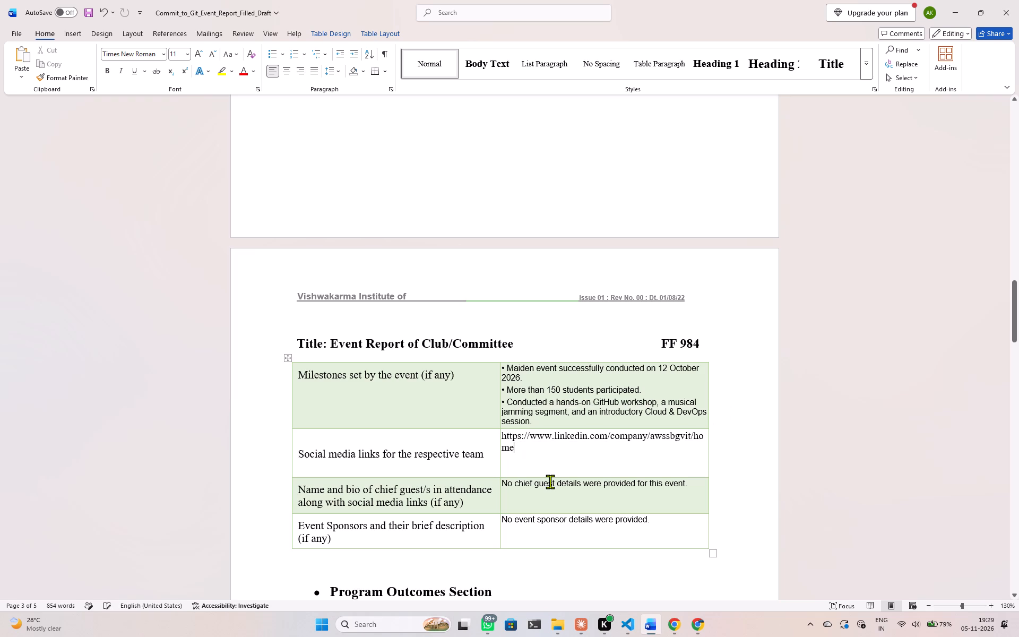
key(BackSpace)
key(BackSpace)
key(BackSpace)
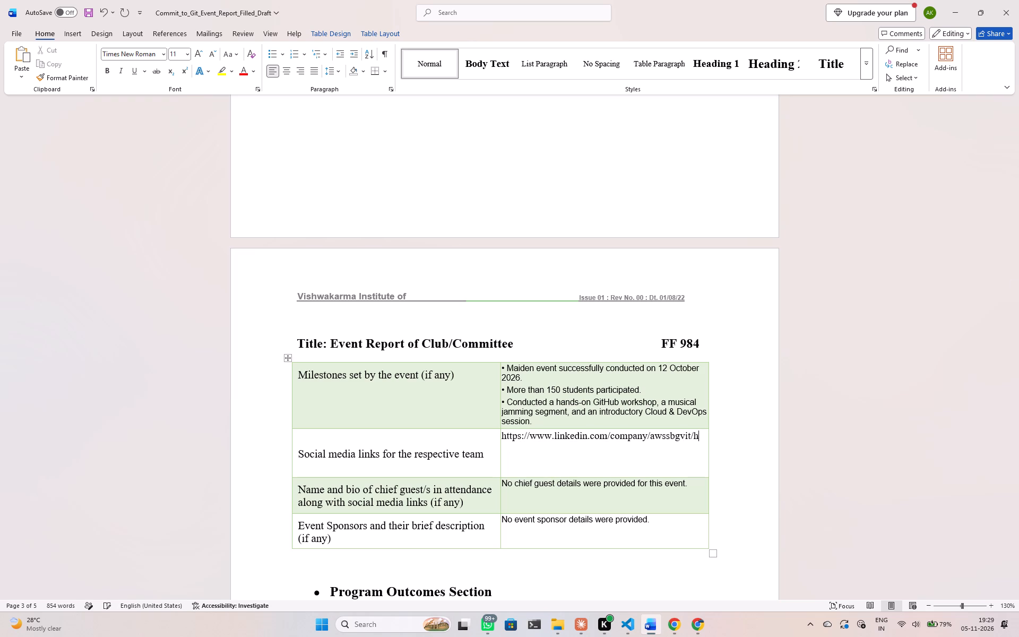
key(BackSpace)
key(BackSpace)
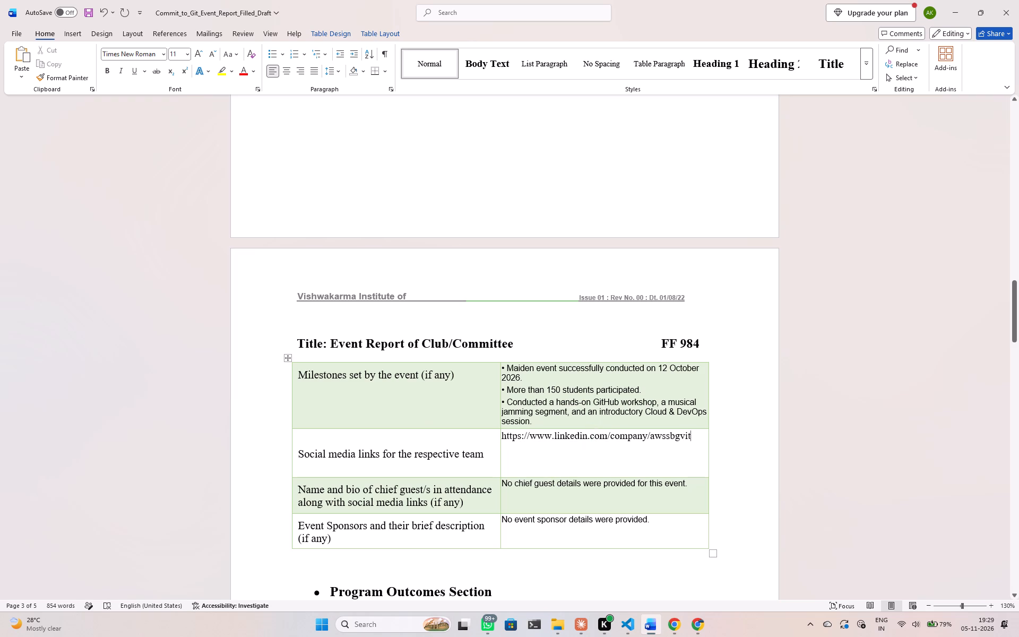
Copy the shortened LinkedIn address, test it in the empty Chrome tab, and close that tab.
click(540, 440)
key(ctrl+a)
double_click(535, 438)
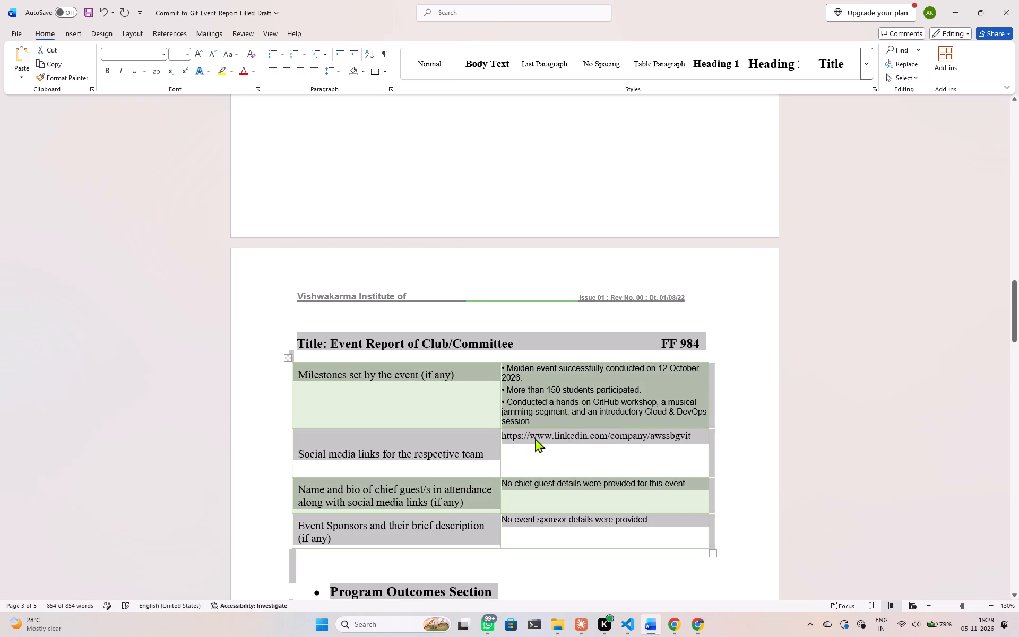
drag(503, 436, 691, 445)
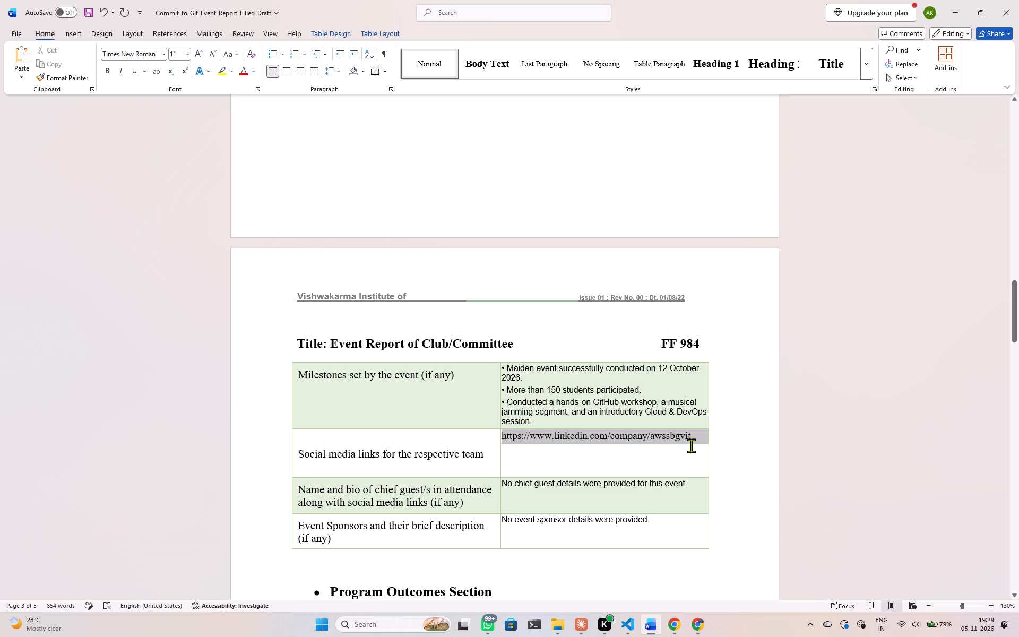
drag(691, 445, 698, 446)
key(ctrl+c)
click(679, 629)
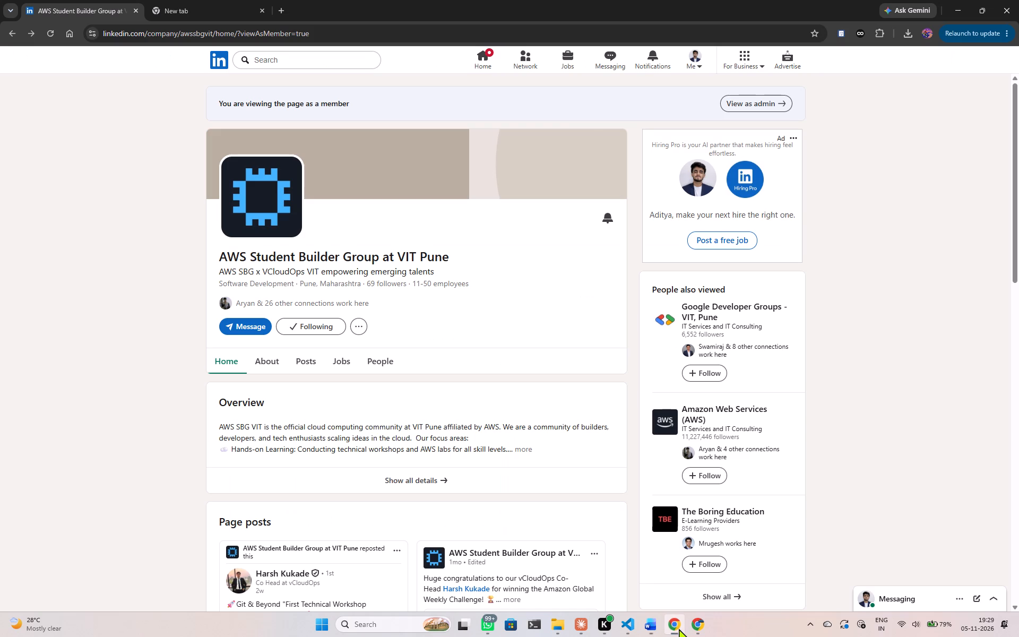
click(232, 0)
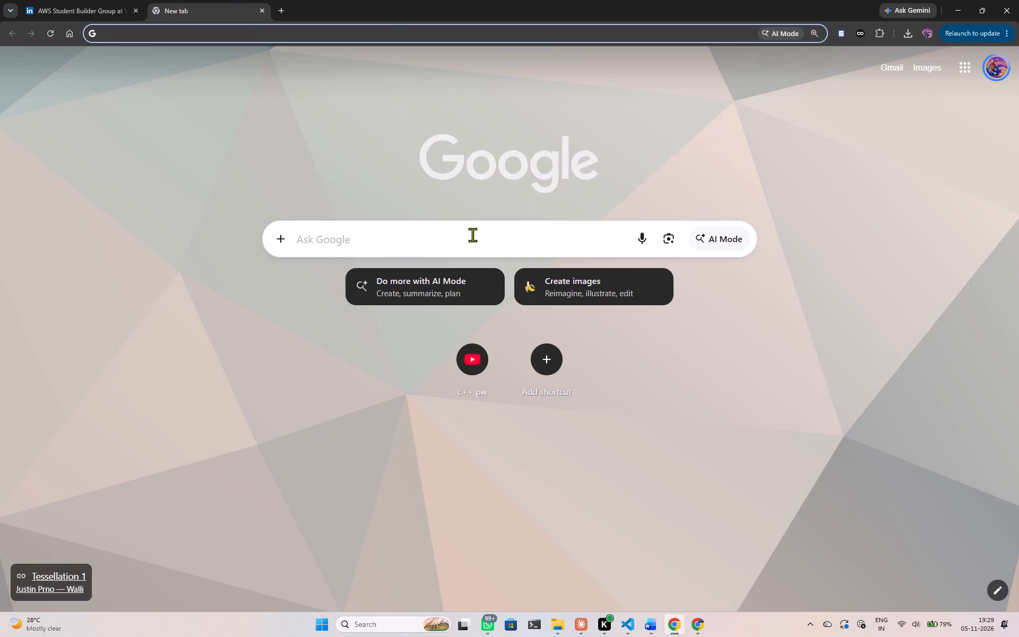
click(472, 235)
key(ctrl+v)
key(Return)
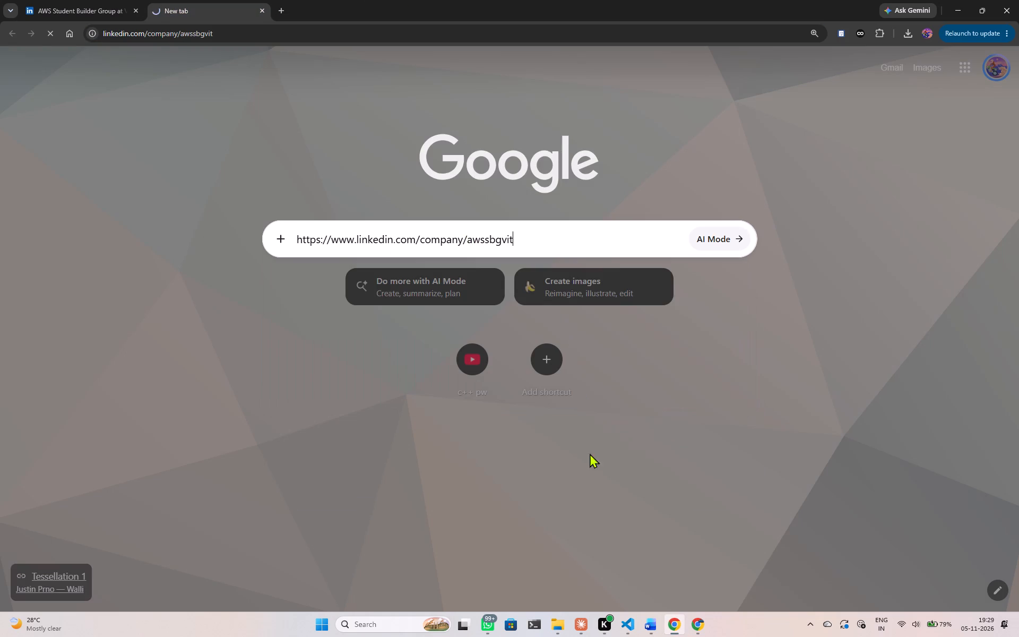
click(649, 631)
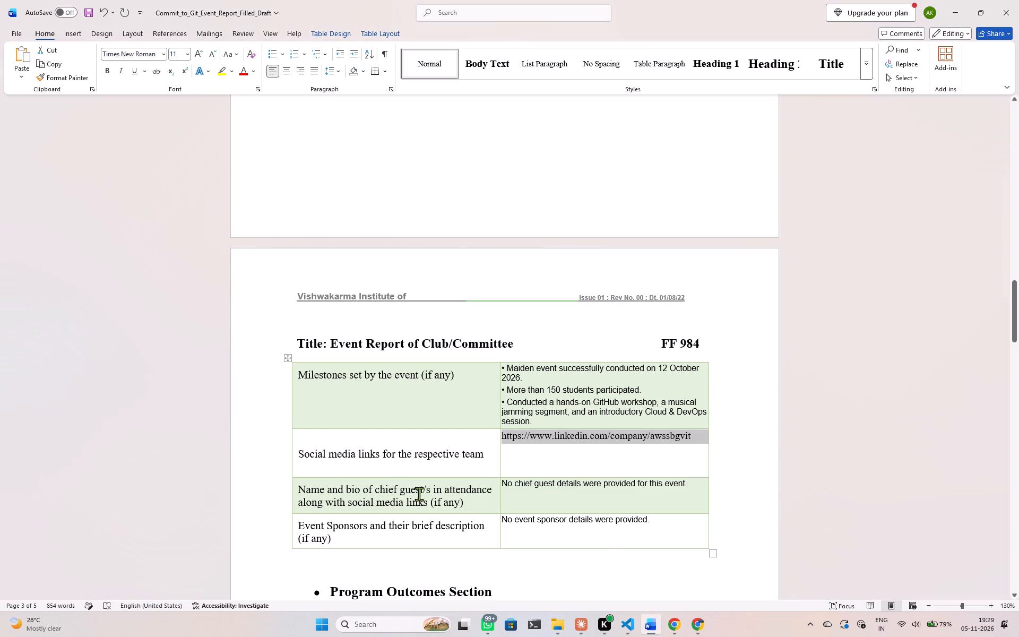
click(660, 625)
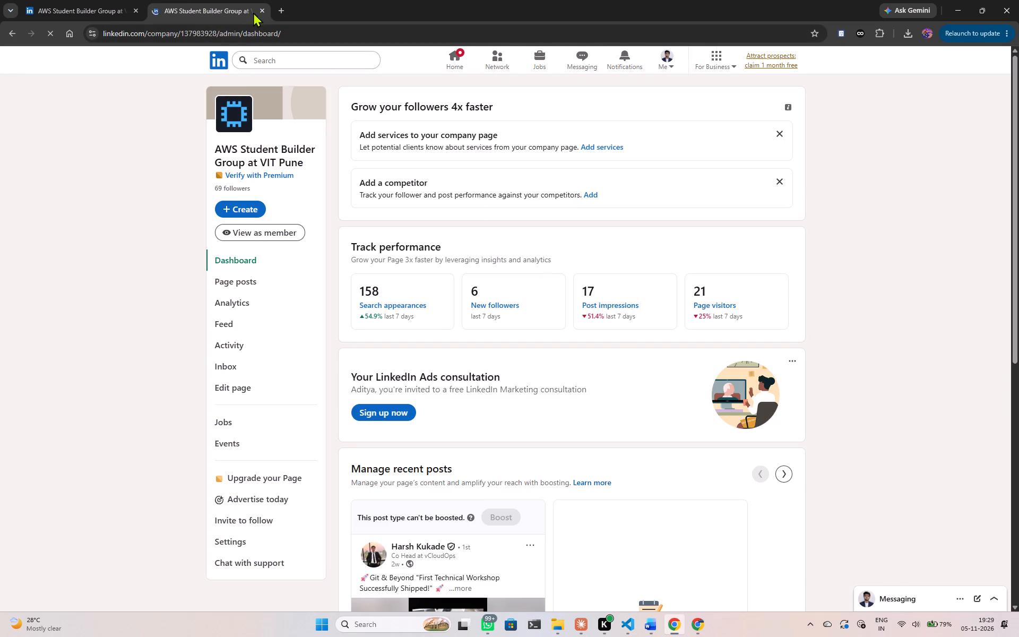
click(262, 8)
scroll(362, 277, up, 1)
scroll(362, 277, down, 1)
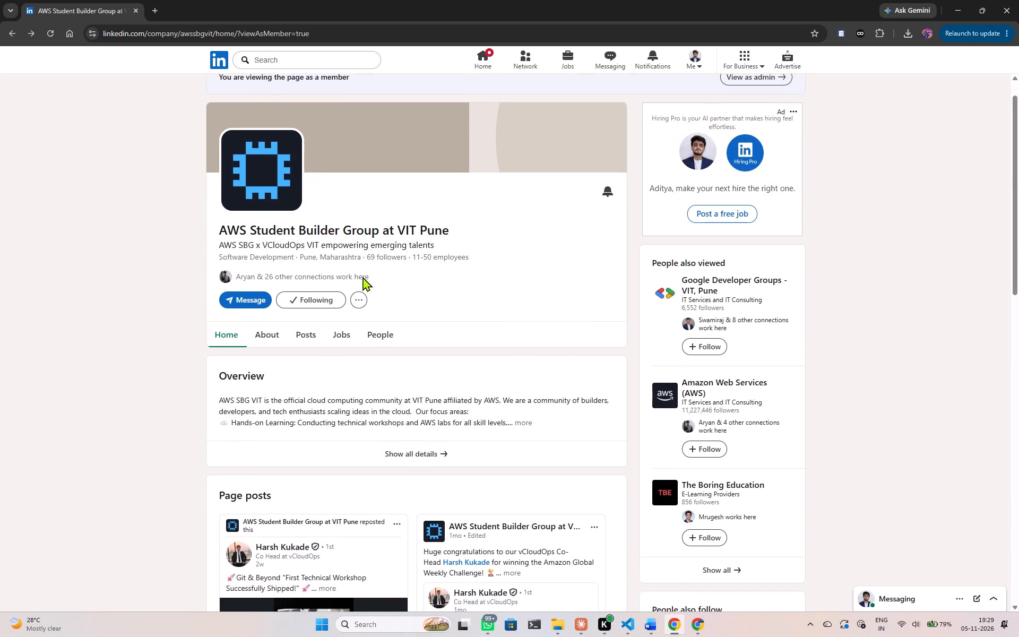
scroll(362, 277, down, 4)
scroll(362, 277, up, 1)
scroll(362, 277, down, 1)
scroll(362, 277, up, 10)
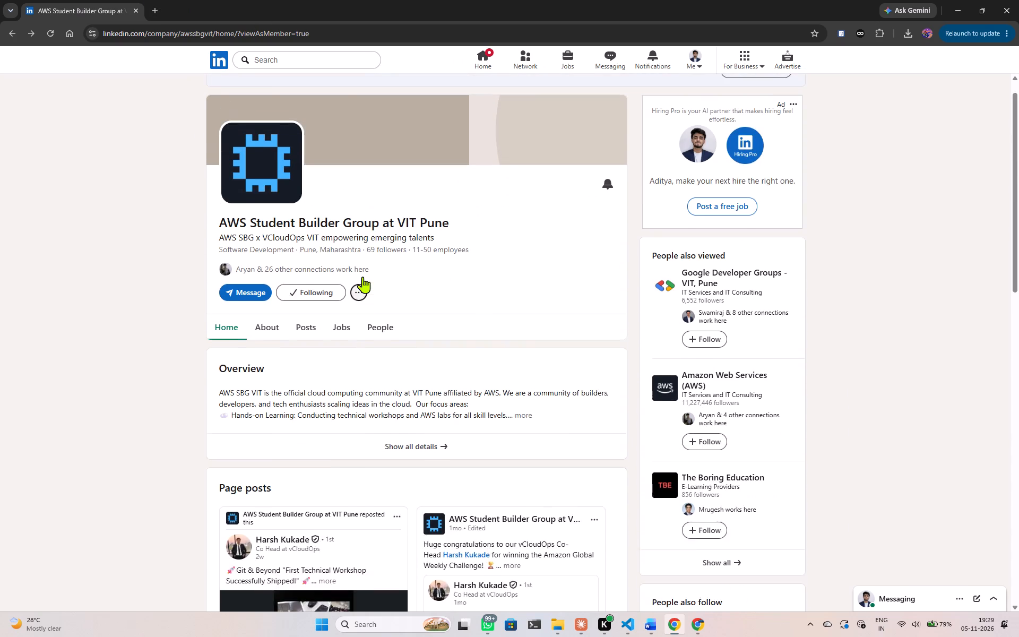
Open the personal LinkedIn profile from the home feed and copy the link to the "git commit -m First Event Shipped" post.
click(490, 59)
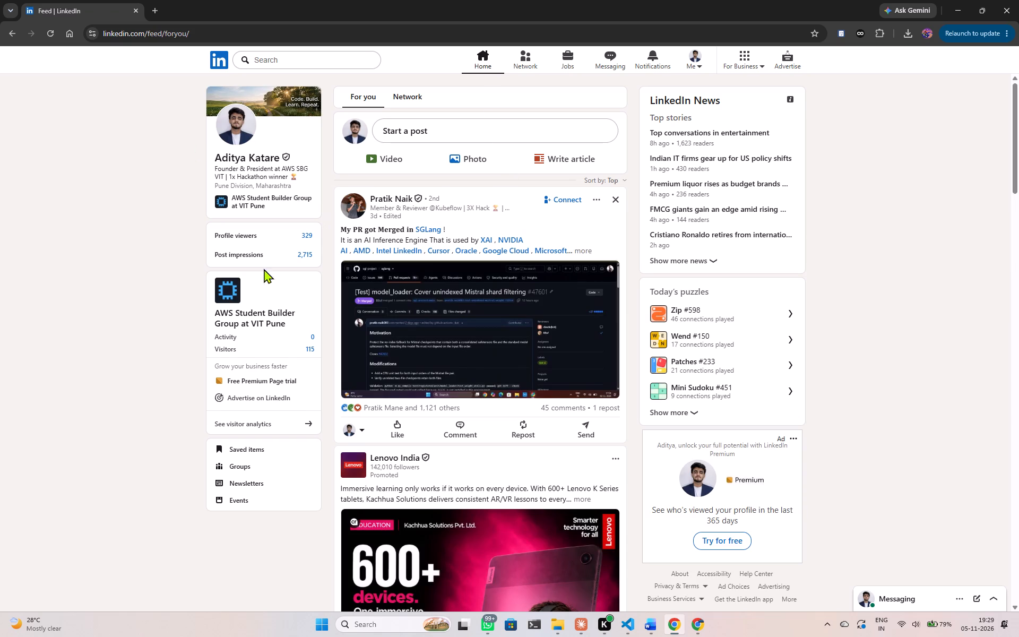
click(270, 167)
scroll(437, 314, down, 6)
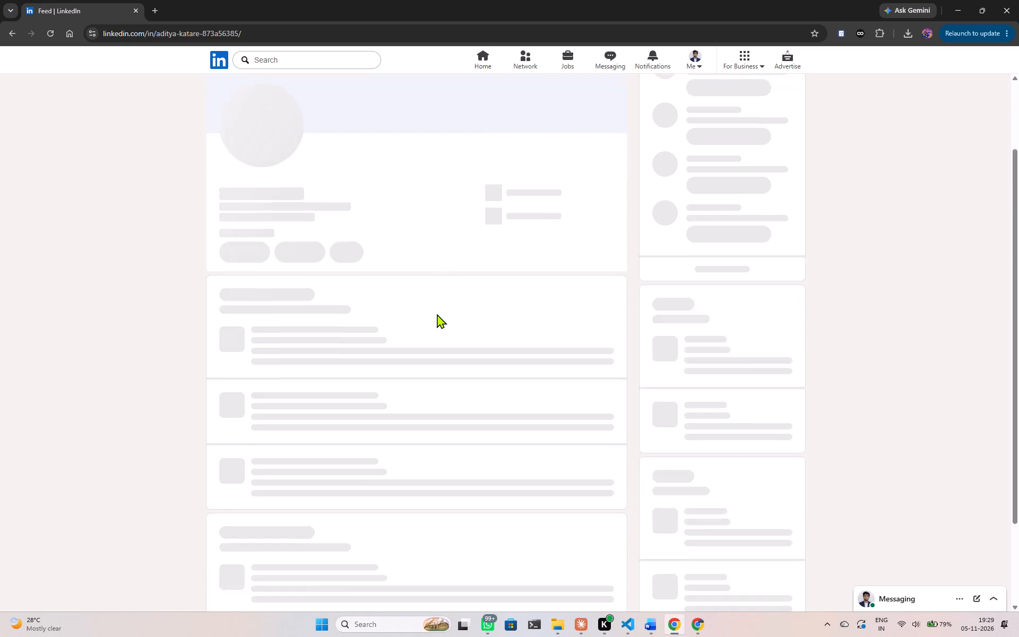
scroll(437, 314, down, 10)
scroll(416, 402, down, 11)
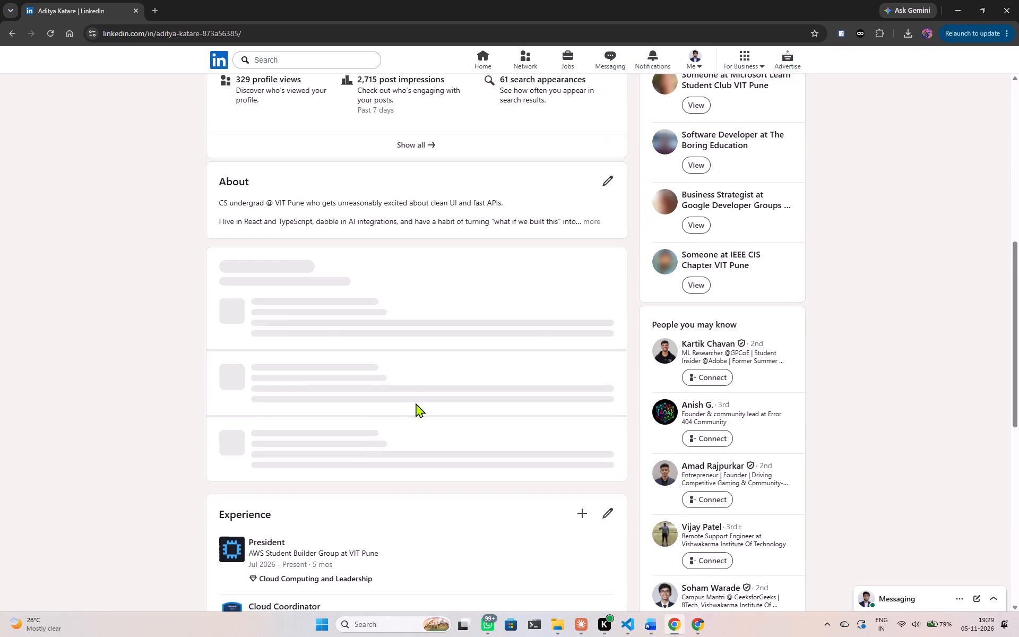
scroll(416, 404, up, 4)
click(594, 273)
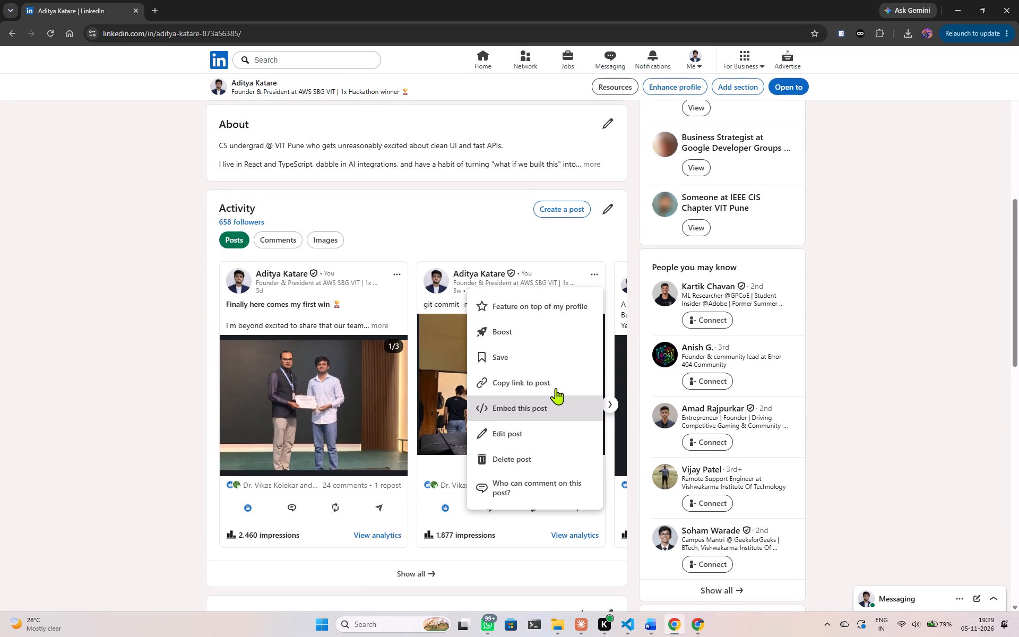
click(556, 388)
click(654, 631)
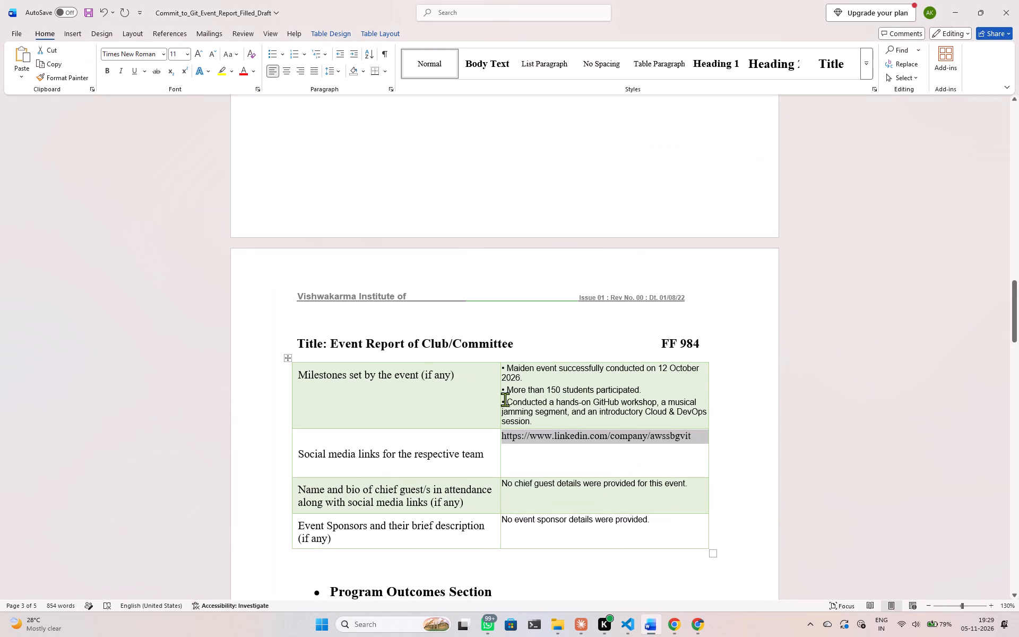
key(ctrl+v)
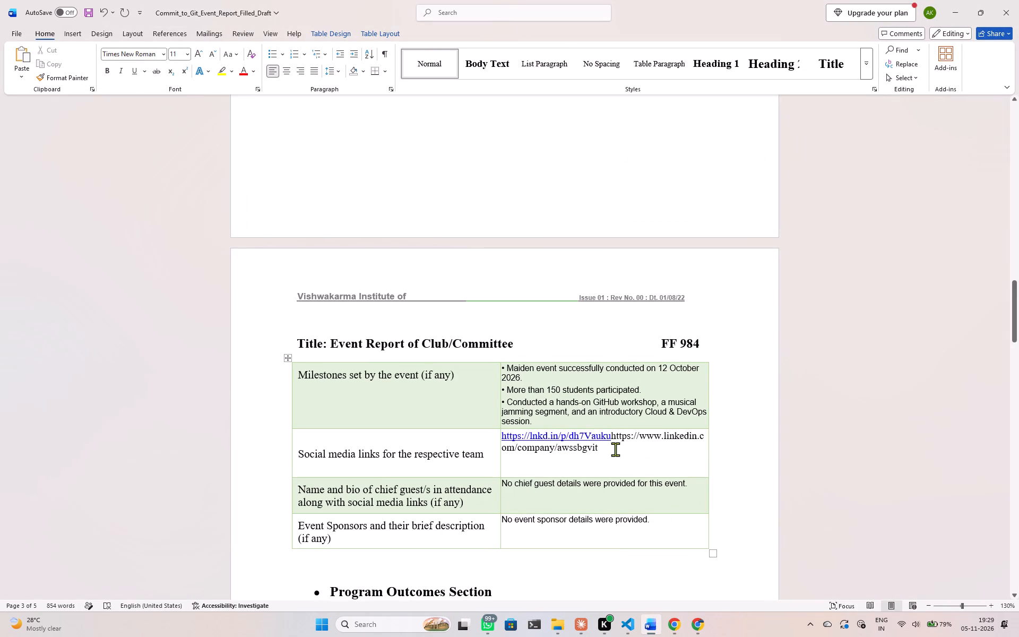
drag(617, 452, 531, 431)
key(BackSpace)
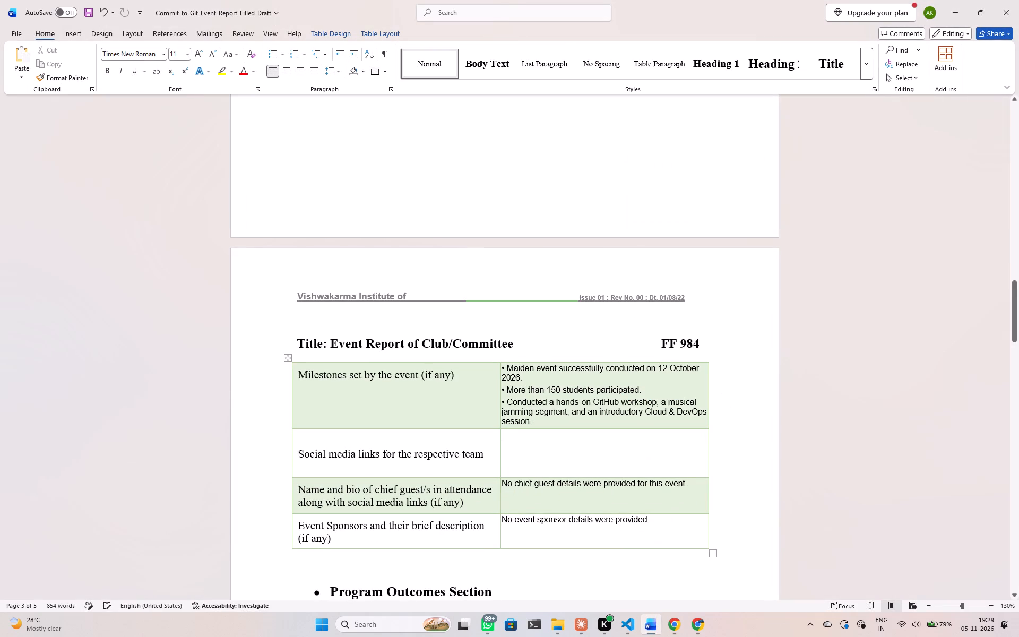
key(ctrl+v)
click(625, 441)
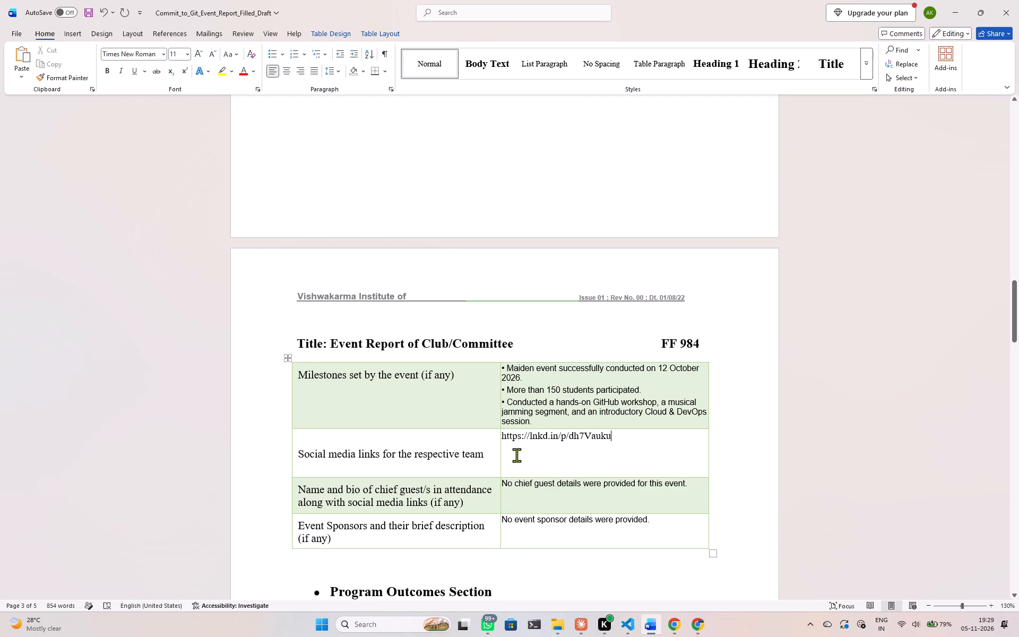
Copy the post link from the social media links row and test it in a new tab of the LinkedIn Chrome window.
drag(502, 436, 660, 443)
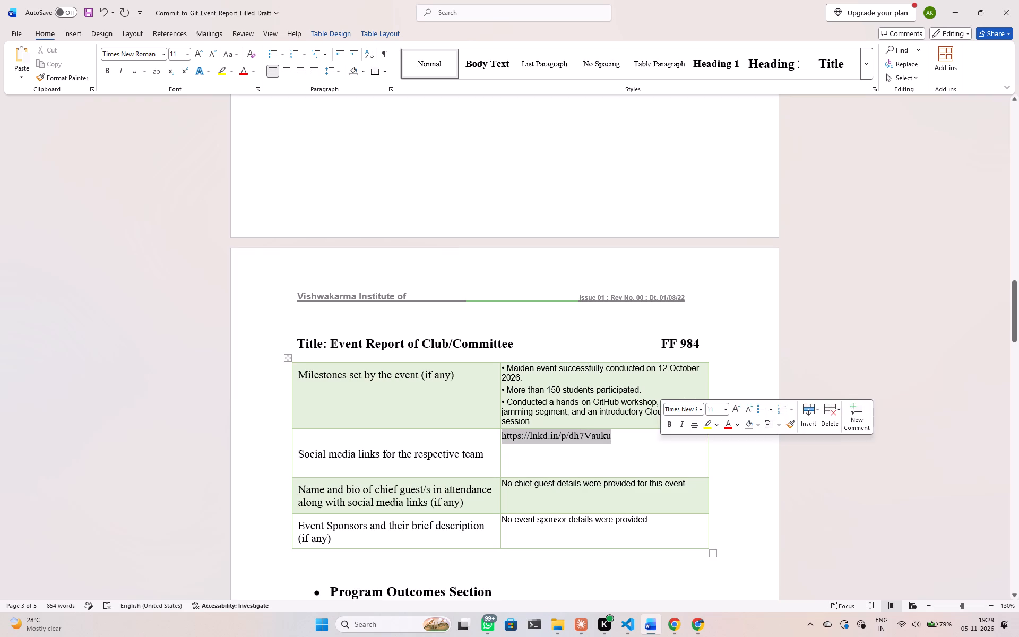
key(ctrl+a)
click(657, 452)
drag(615, 428, 616, 436)
click(616, 436)
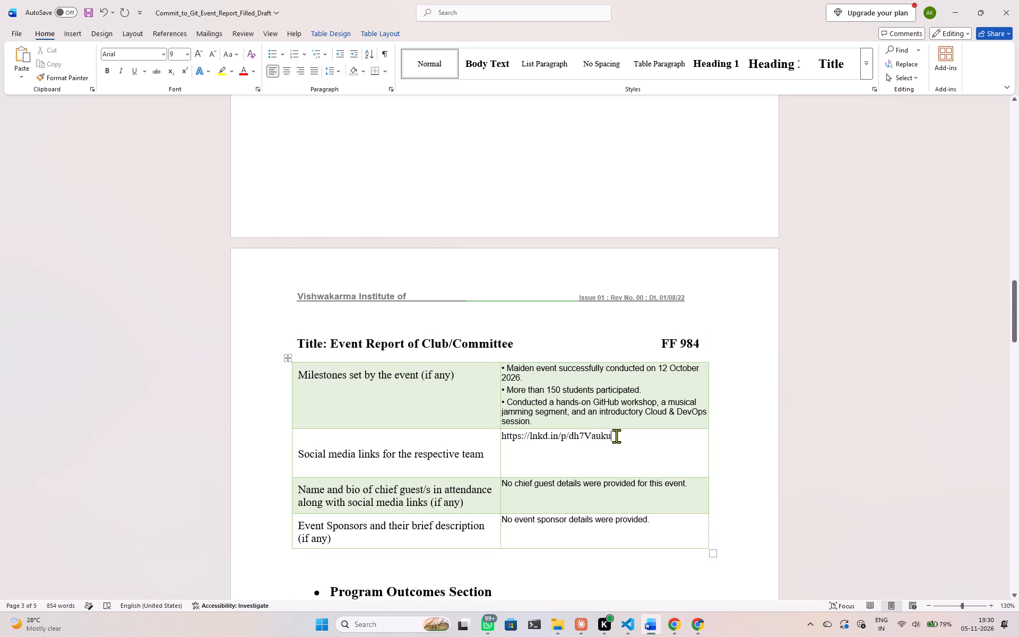
drag(616, 436, 515, 437)
key(ctrl+c)
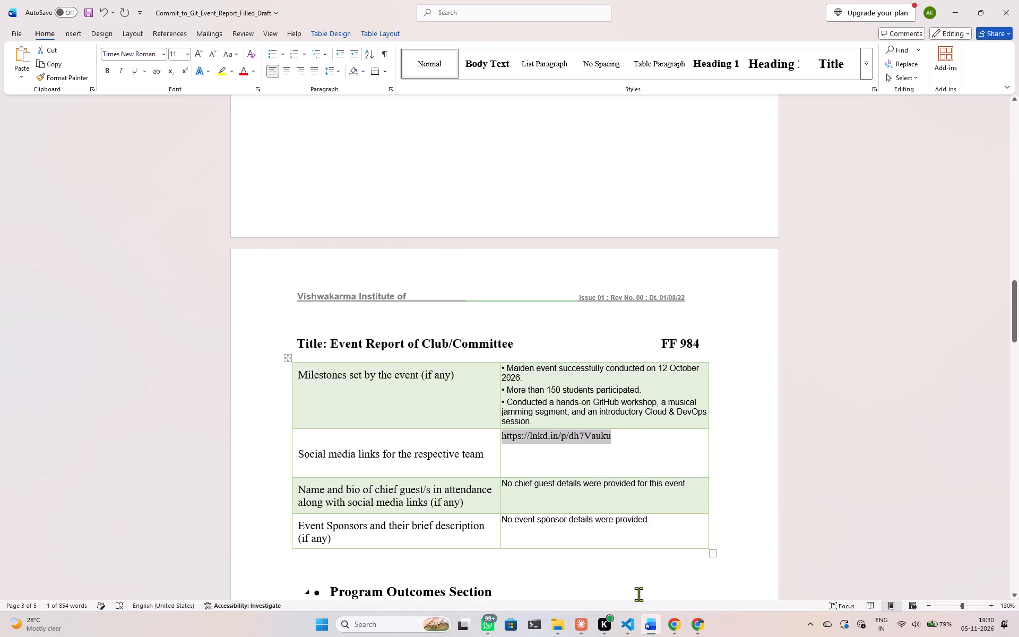
click(692, 623)
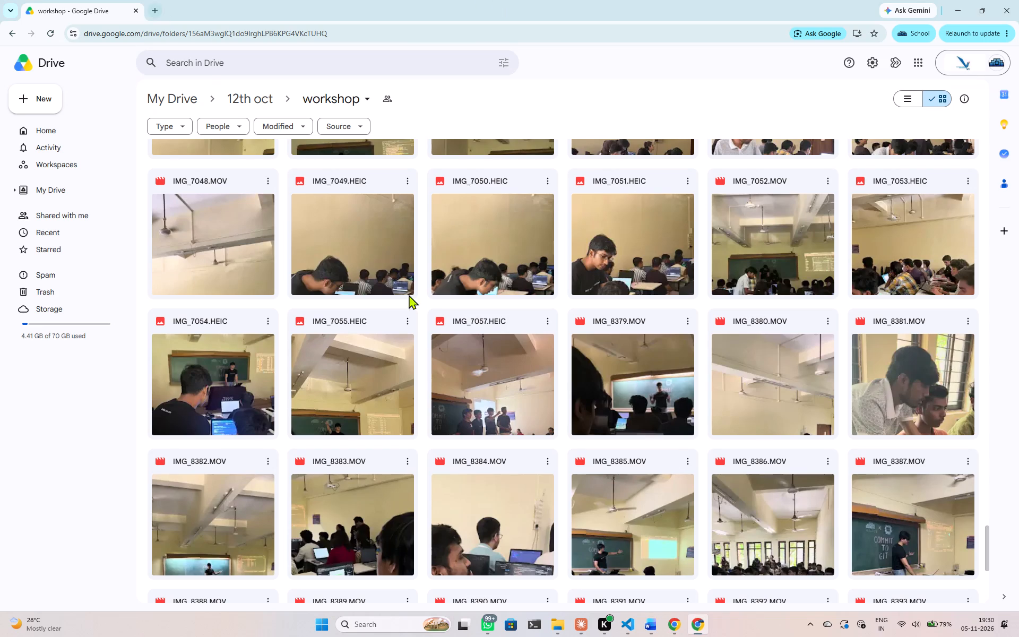
click(668, 636)
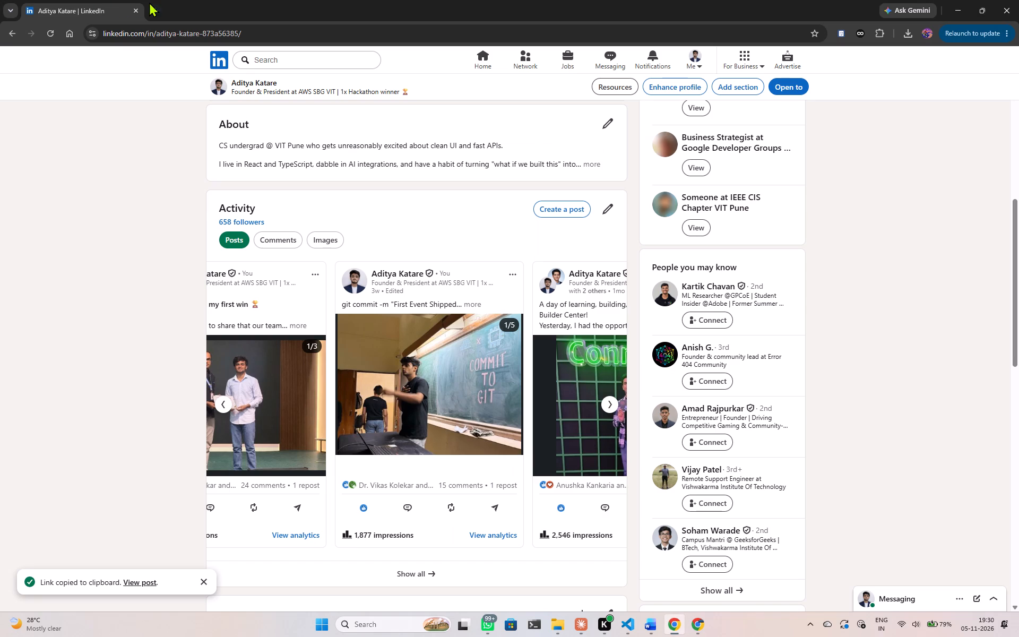
click(150, 2)
key(ctrl+v)
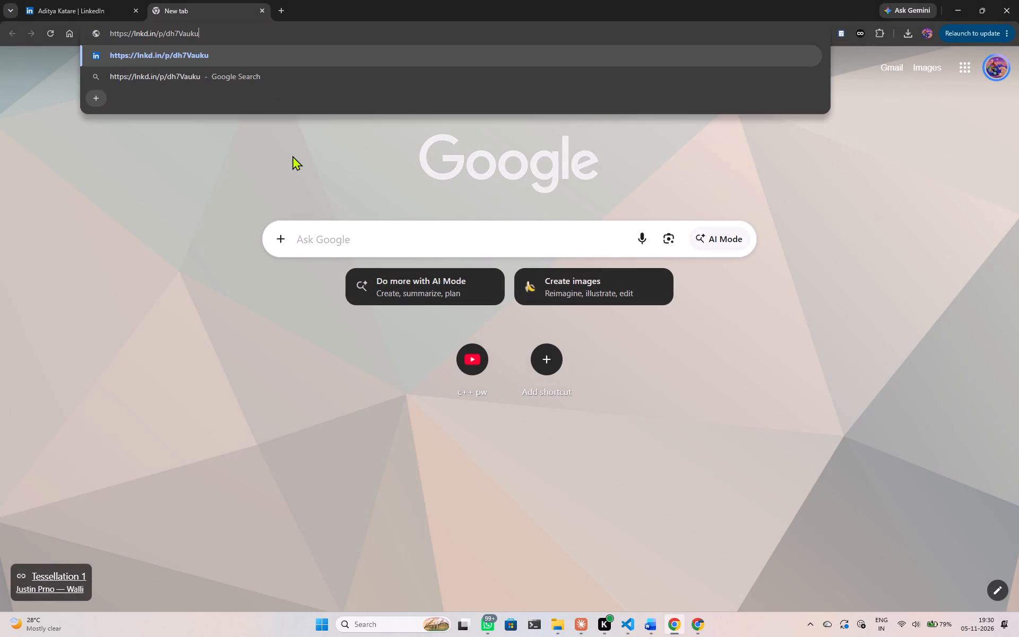
key(Return)
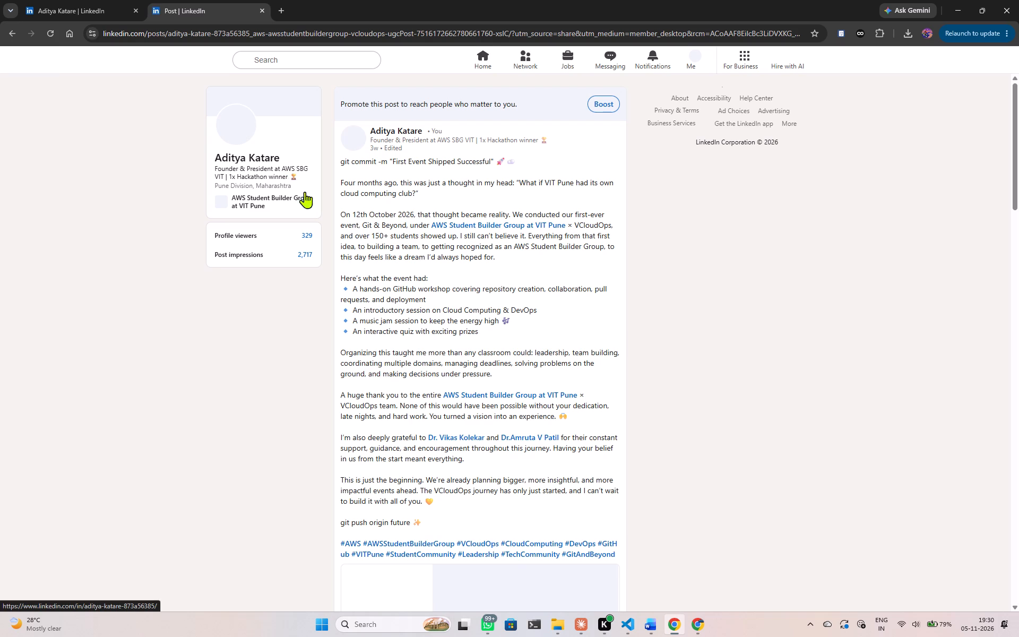
Return to the profile tab, open the full "First Event Shipped" post, and copy its link from the Send dialog.
click(71, 0)
scroll(518, 399, down, 1)
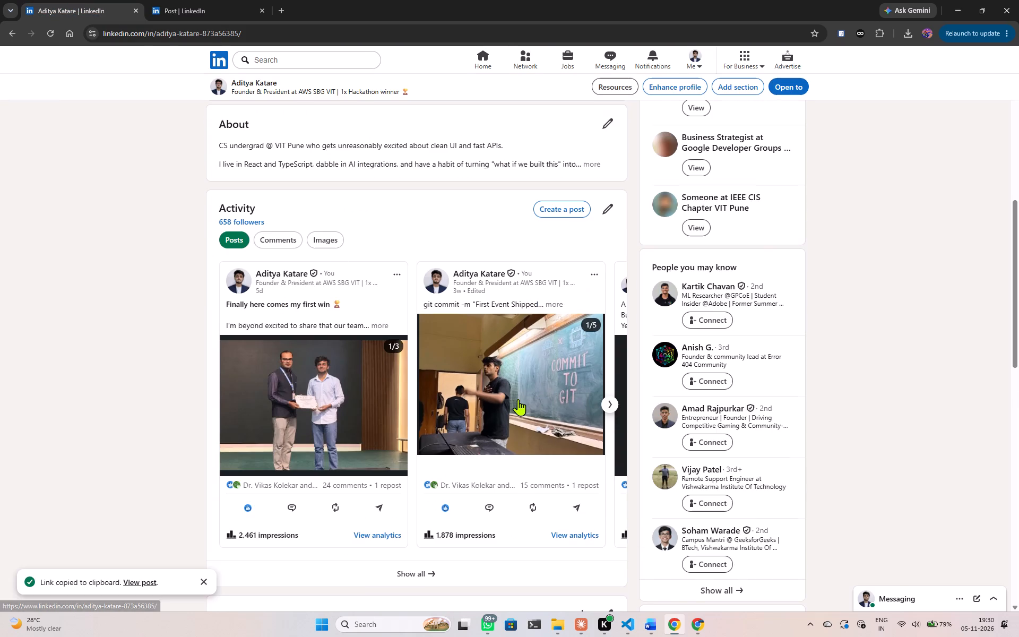
scroll(518, 399, down, 1)
scroll(518, 399, up, 2)
click(488, 283)
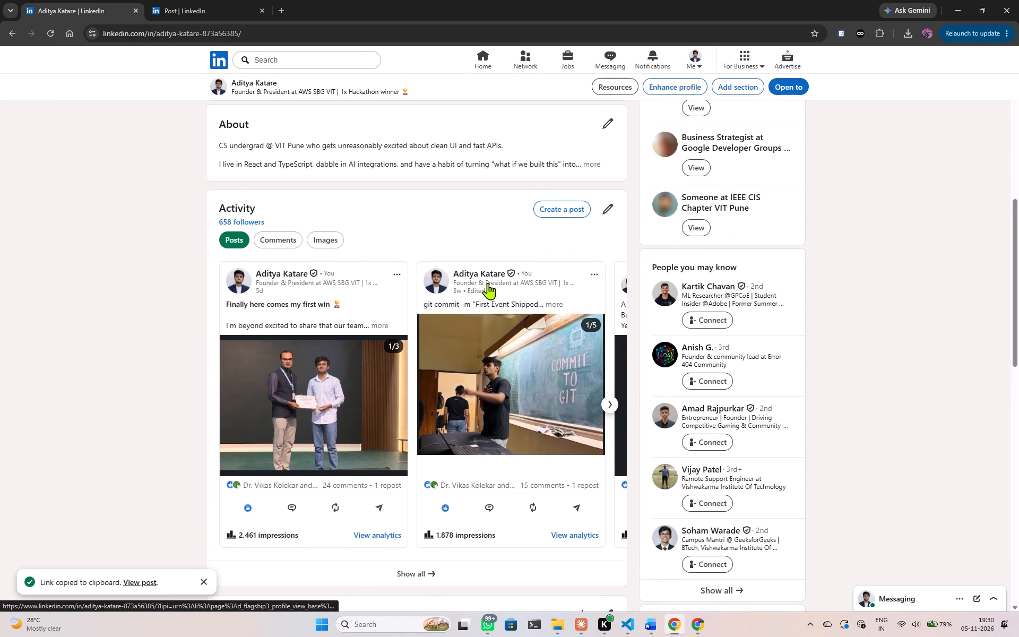
click(496, 296)
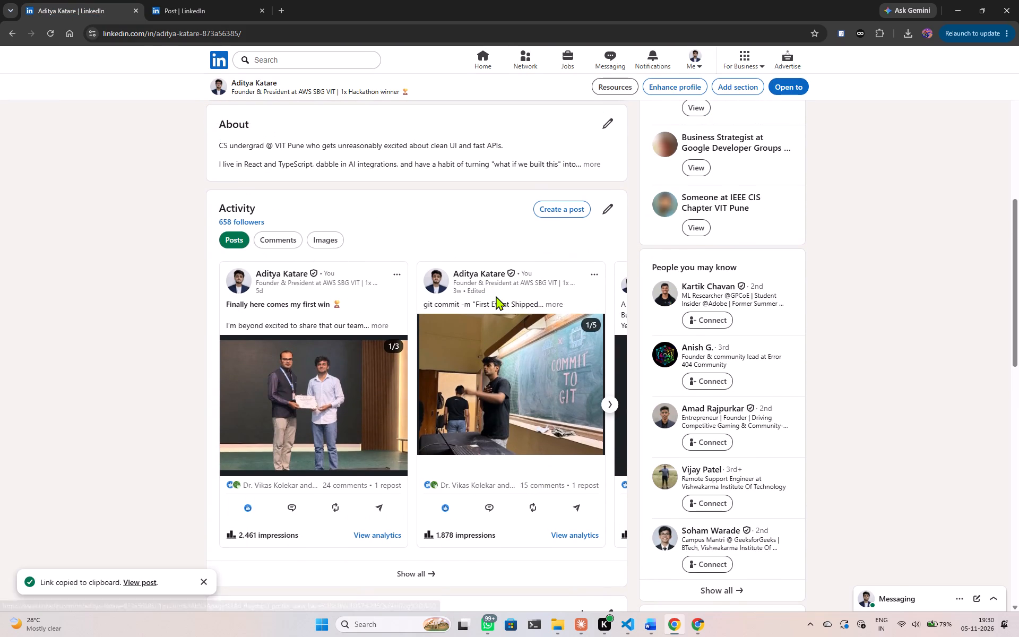
click(554, 307)
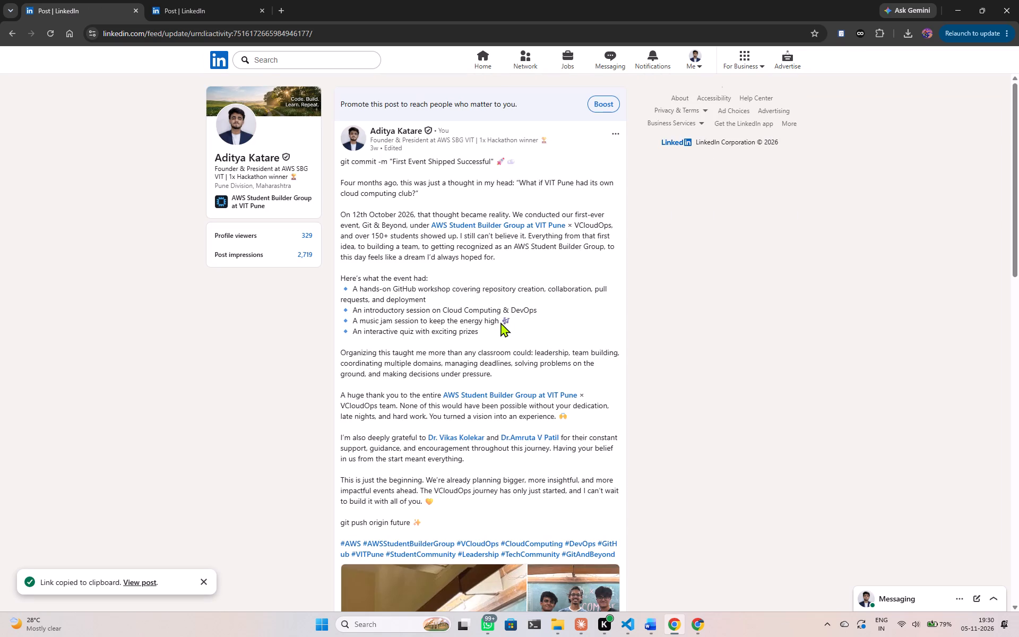
scroll(491, 368, down, 10)
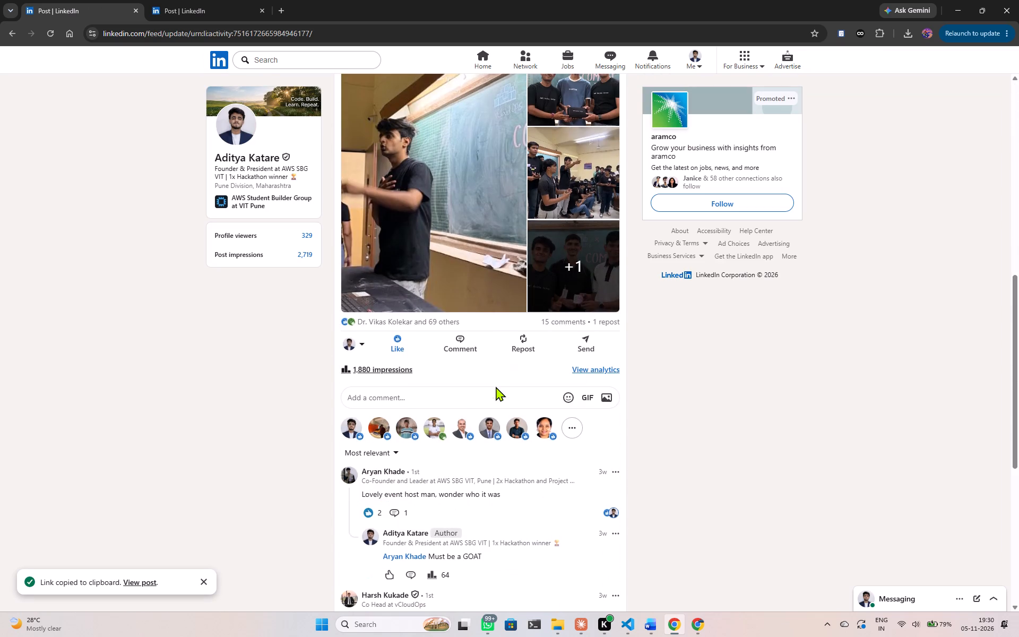
click(590, 346)
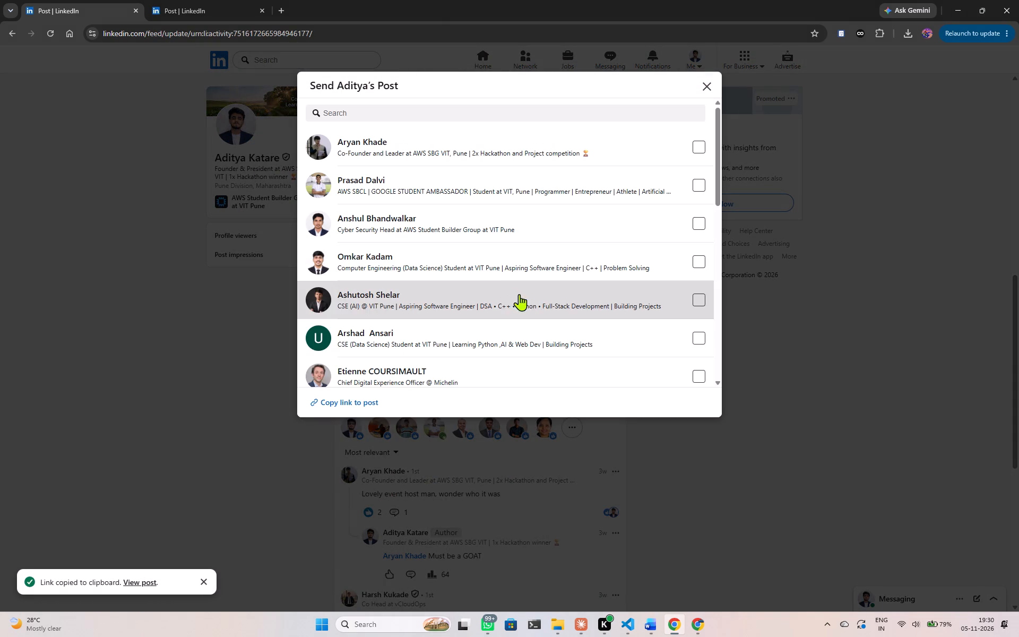
click(361, 408)
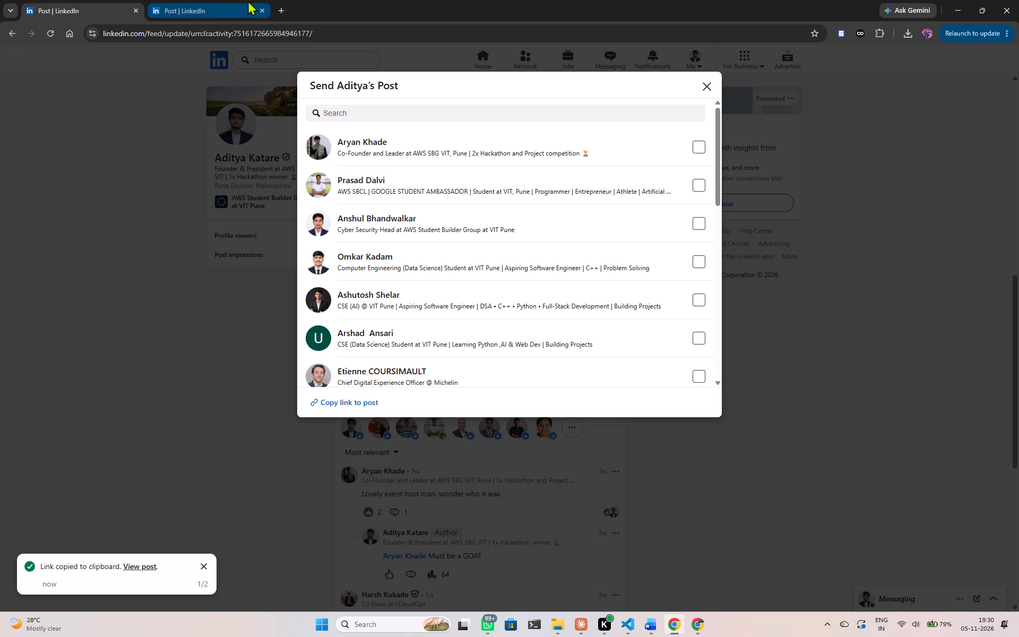
Paste the copied post link into the Google search box of a new Chrome tab to check the address.
click(284, 7)
click(401, 234)
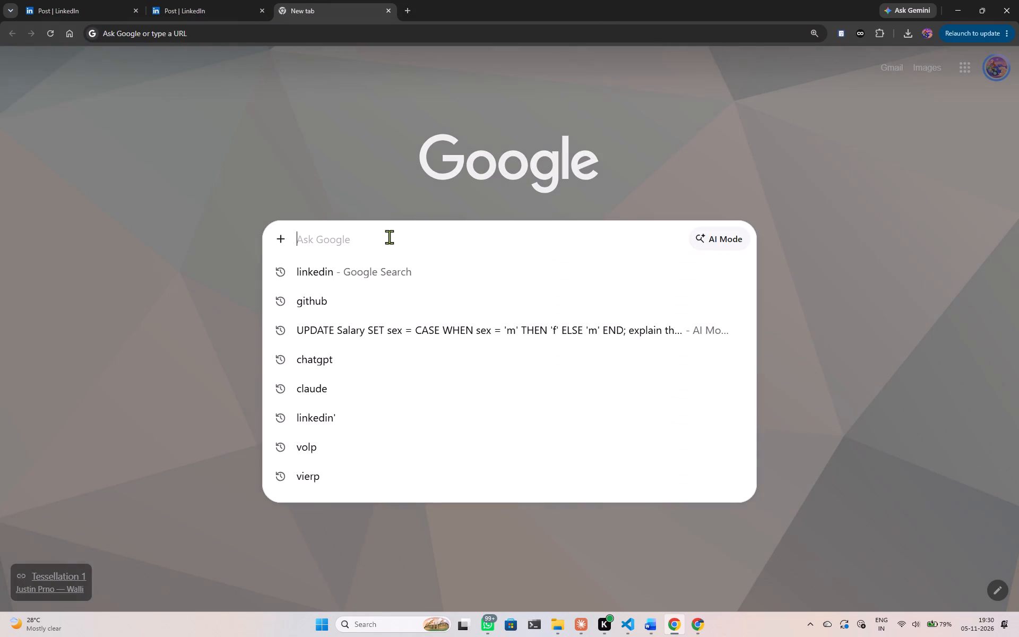
key(ctrl+v)
drag(455, 243, 265, 225)
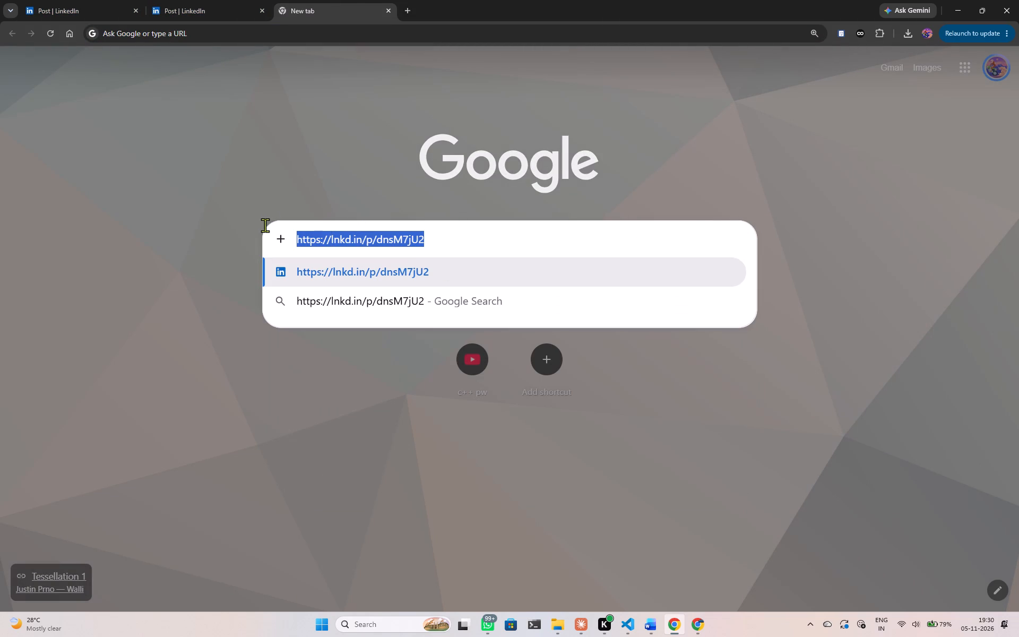
Review the event post's text, photos and comments in the tab opened from the first post link.
click(211, 0)
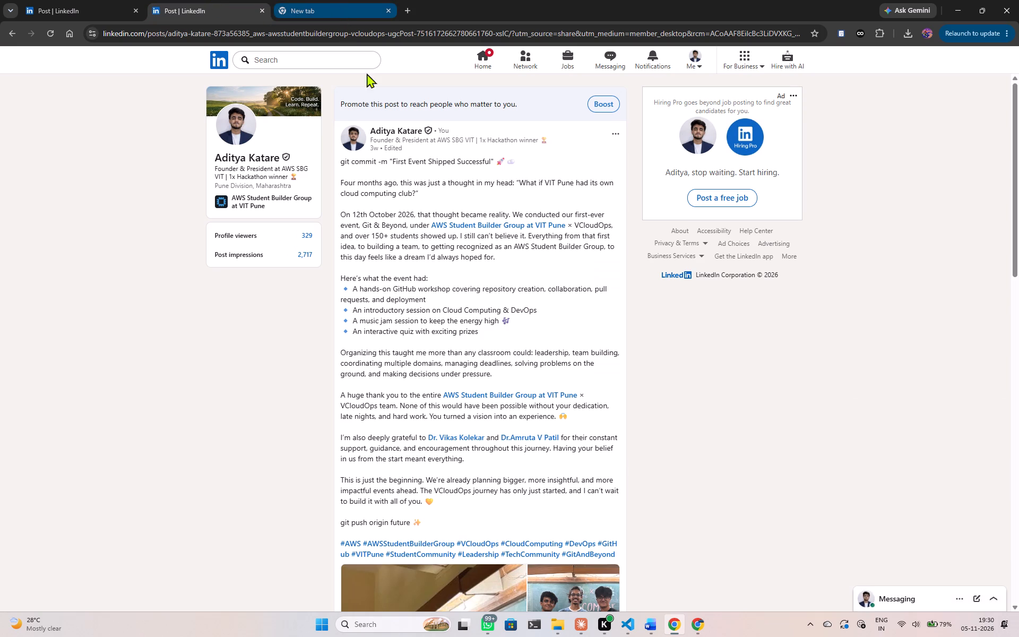
scroll(588, 419, down, 4)
scroll(589, 421, up, 1)
scroll(589, 421, down, 9)
scroll(589, 421, up, 5)
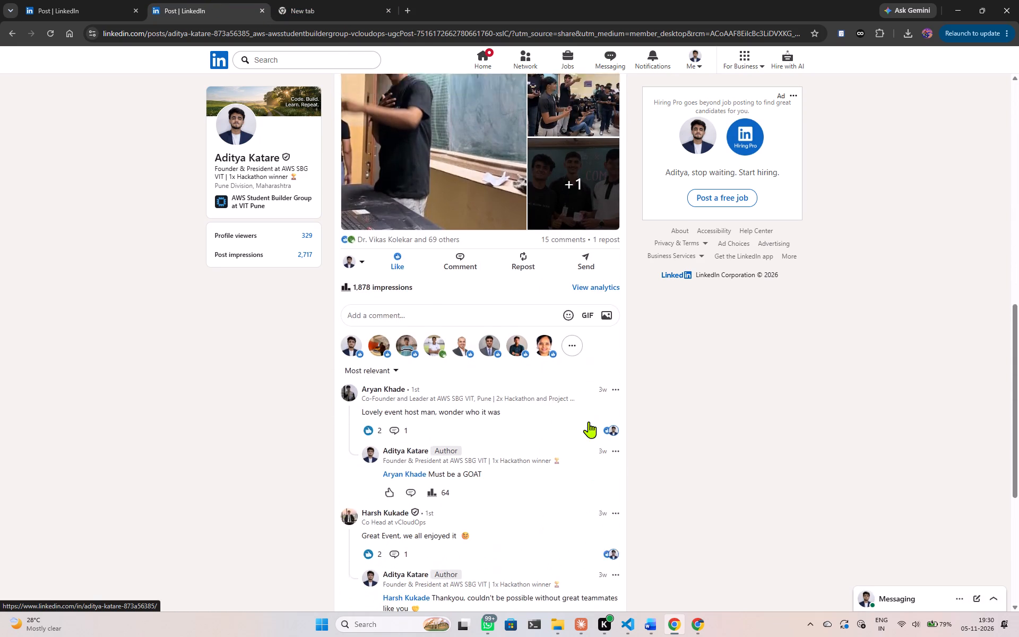
scroll(589, 421, up, 13)
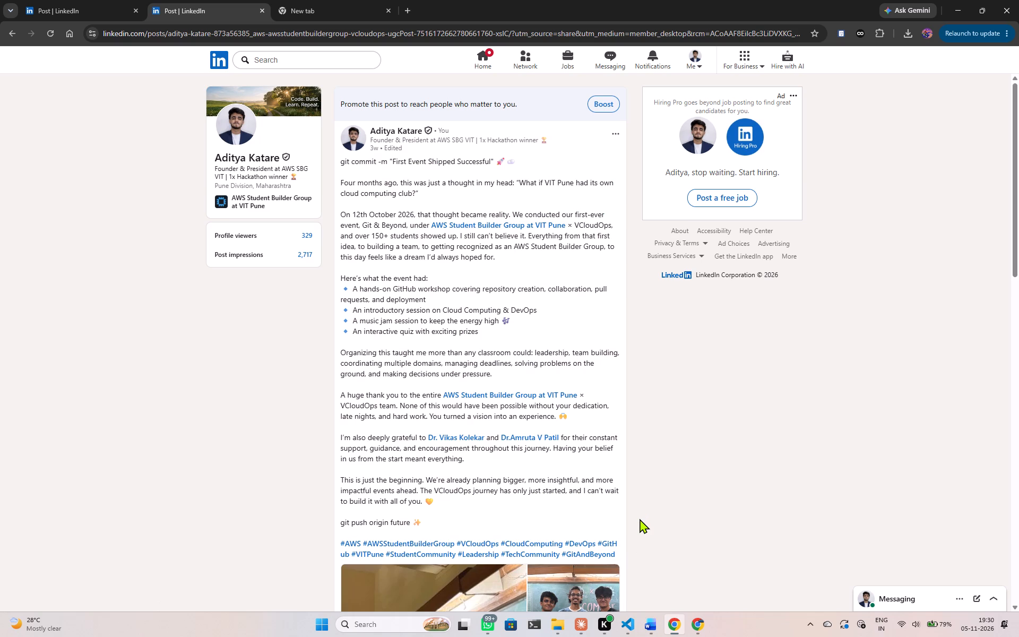
scroll(640, 519, down, 1)
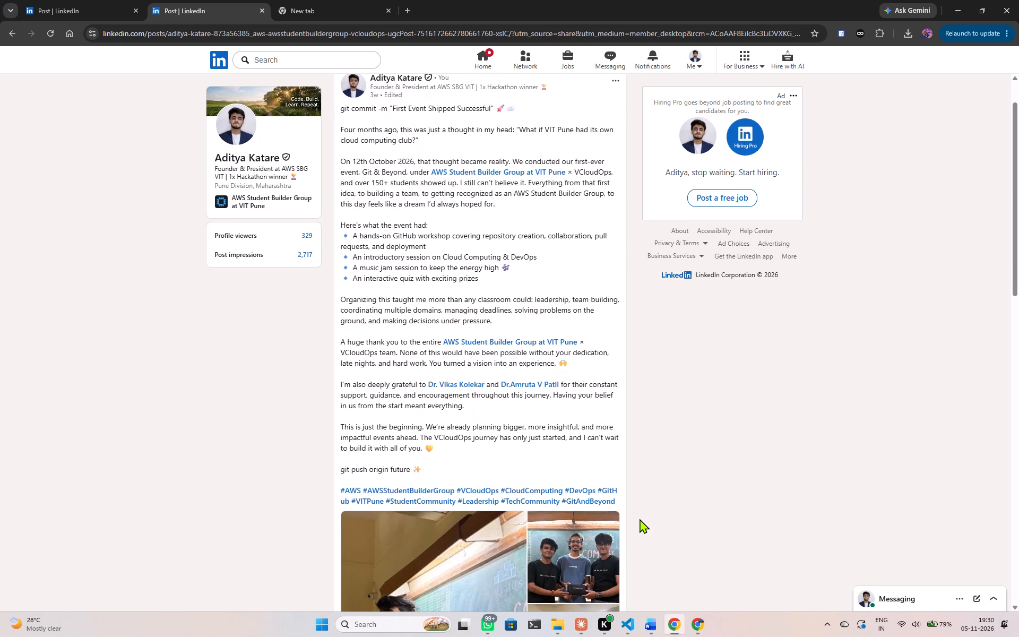
scroll(640, 519, down, 8)
scroll(640, 519, up, 4)
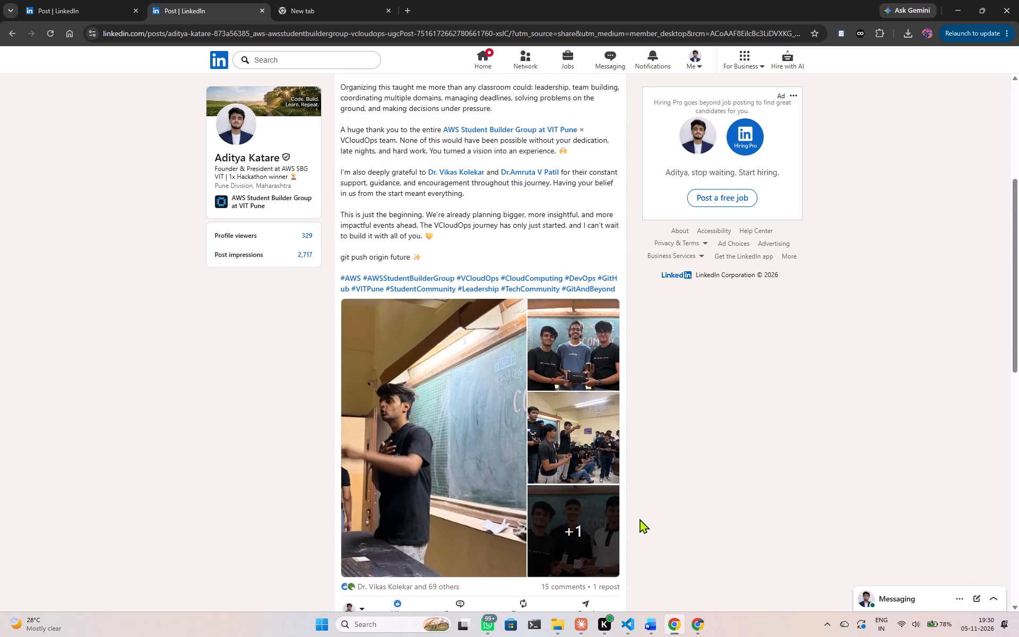
scroll(640, 519, up, 17)
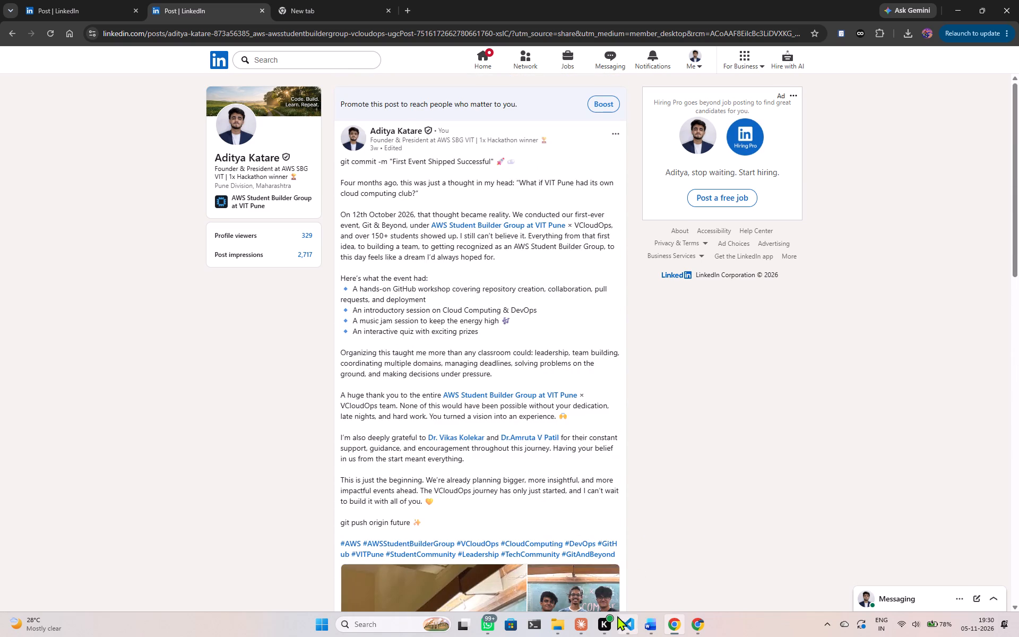
Switch to the Word report and paste the copied post link over the selected link in the social media links row.
click(654, 625)
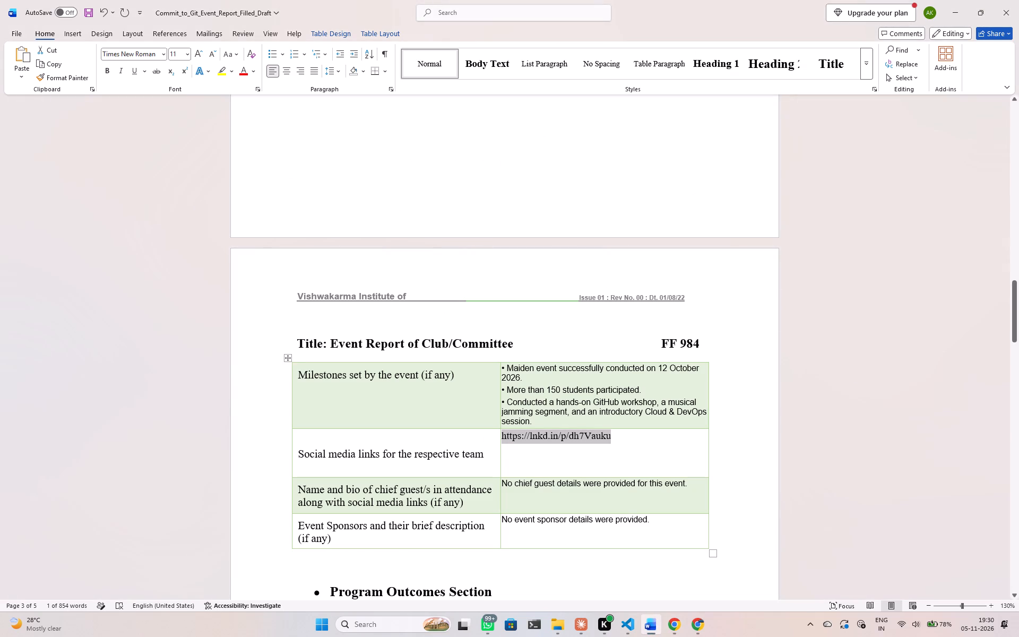
key(ctrl+v)
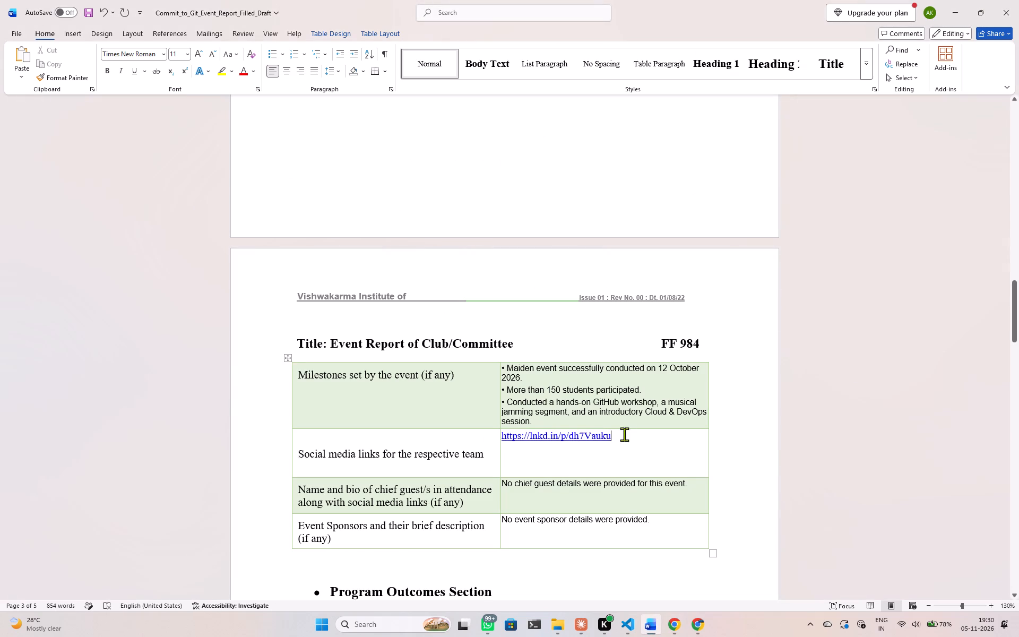
Try to delete the pasted link from the social media links row.
click(782, 454)
drag(631, 444, 493, 444)
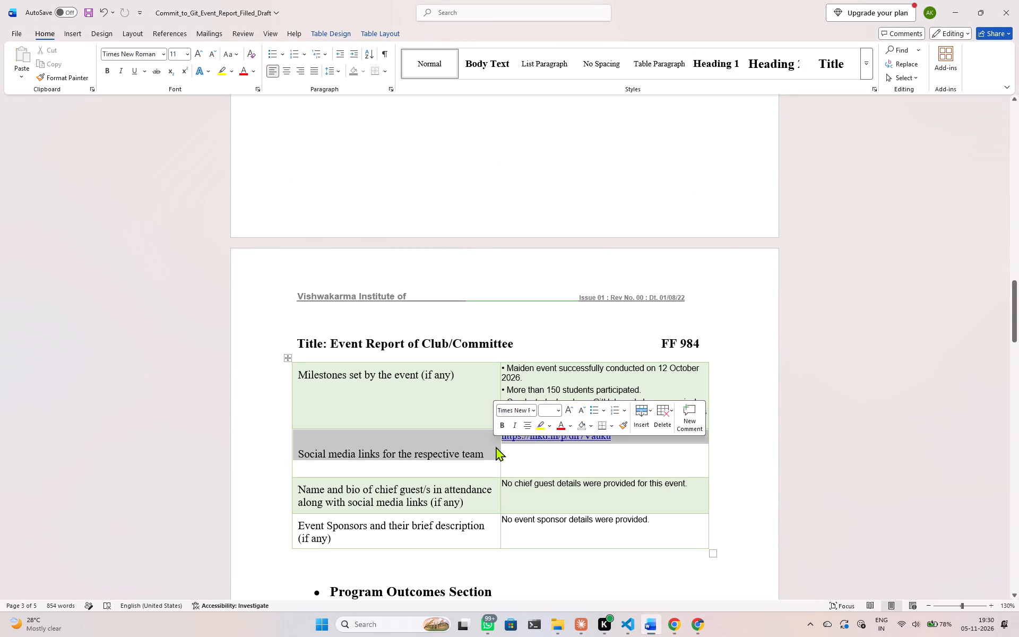
click(536, 467)
click(605, 438)
click(632, 438)
key(BackSpace)
key(BackSpace)
key(BackSpace)
key(BackSpace)
key(BackSpace)
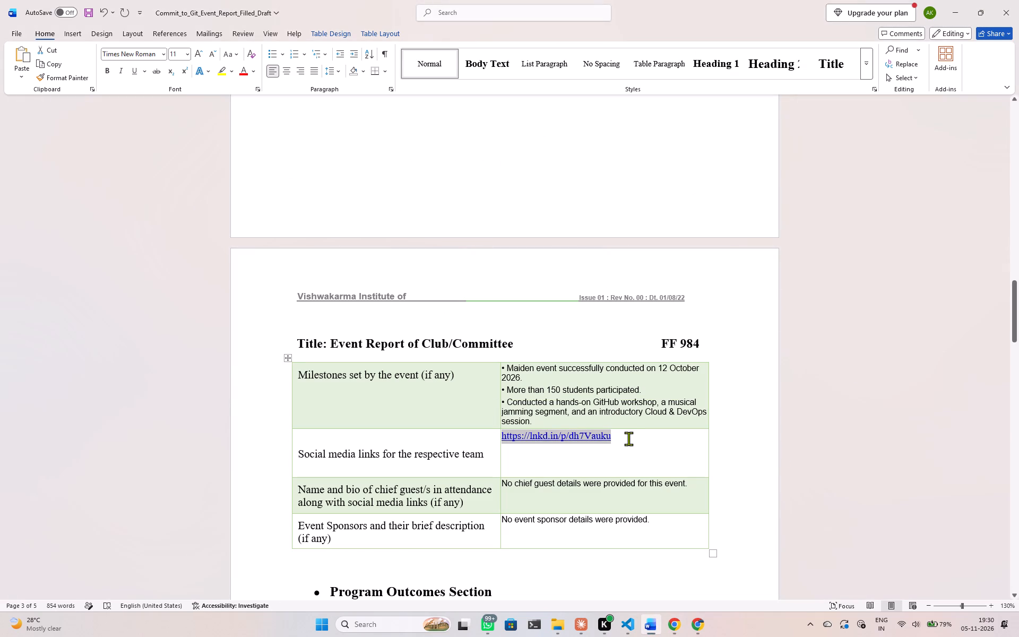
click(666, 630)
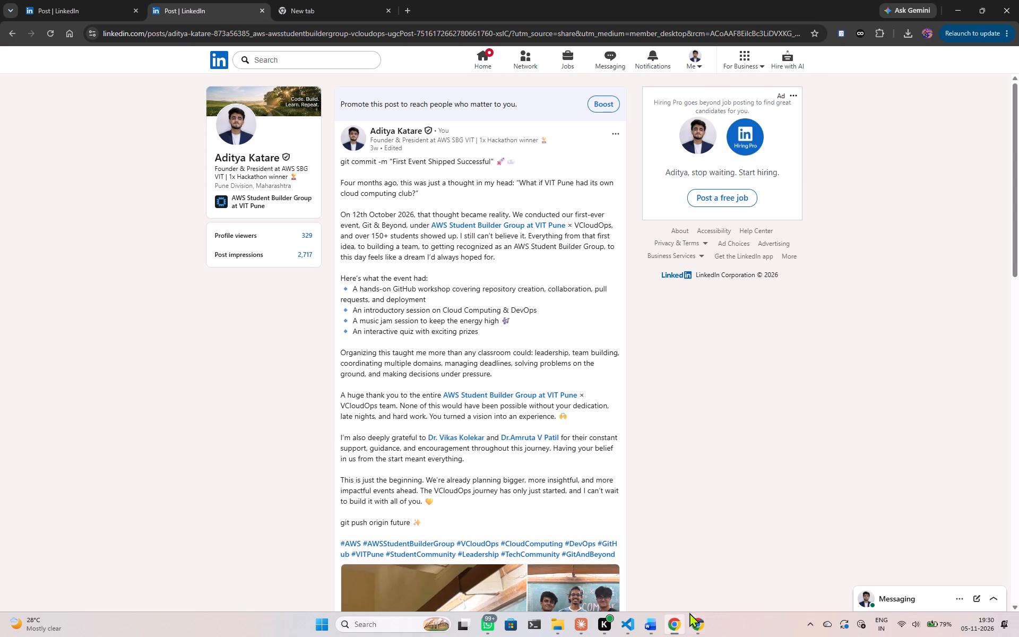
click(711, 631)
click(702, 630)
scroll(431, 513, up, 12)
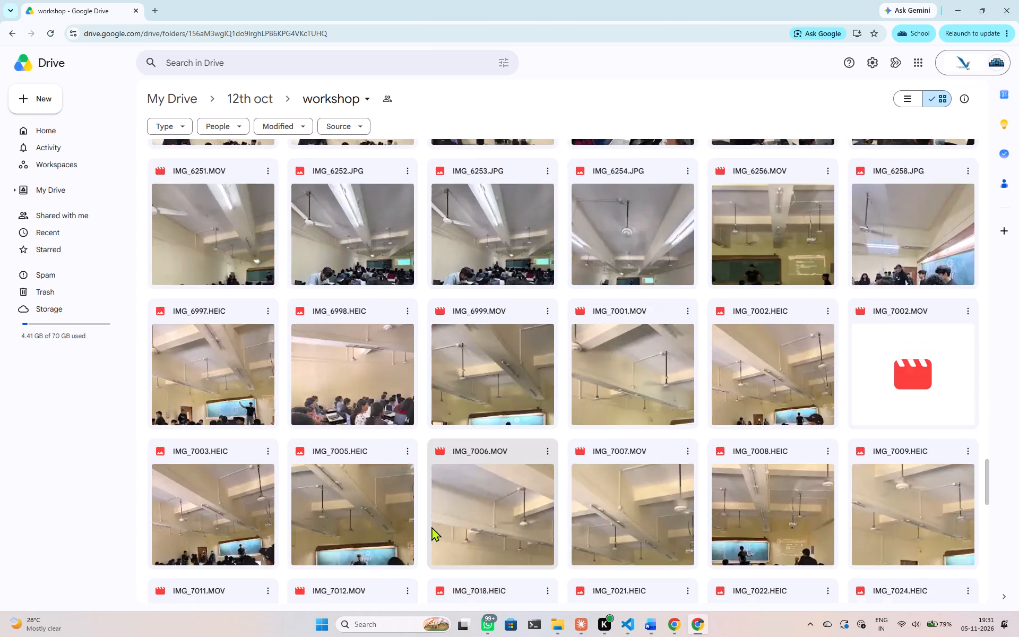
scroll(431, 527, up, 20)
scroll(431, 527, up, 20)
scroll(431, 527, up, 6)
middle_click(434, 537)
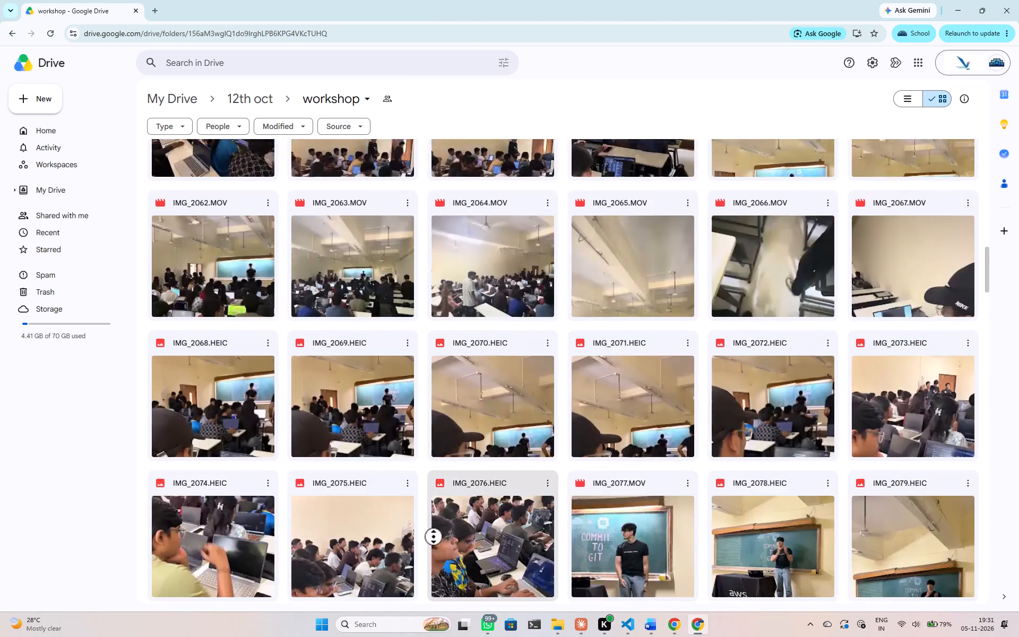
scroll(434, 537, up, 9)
Switch to the LinkedIn event post in Chrome and copy its link through the post's Send options.
click(672, 631)
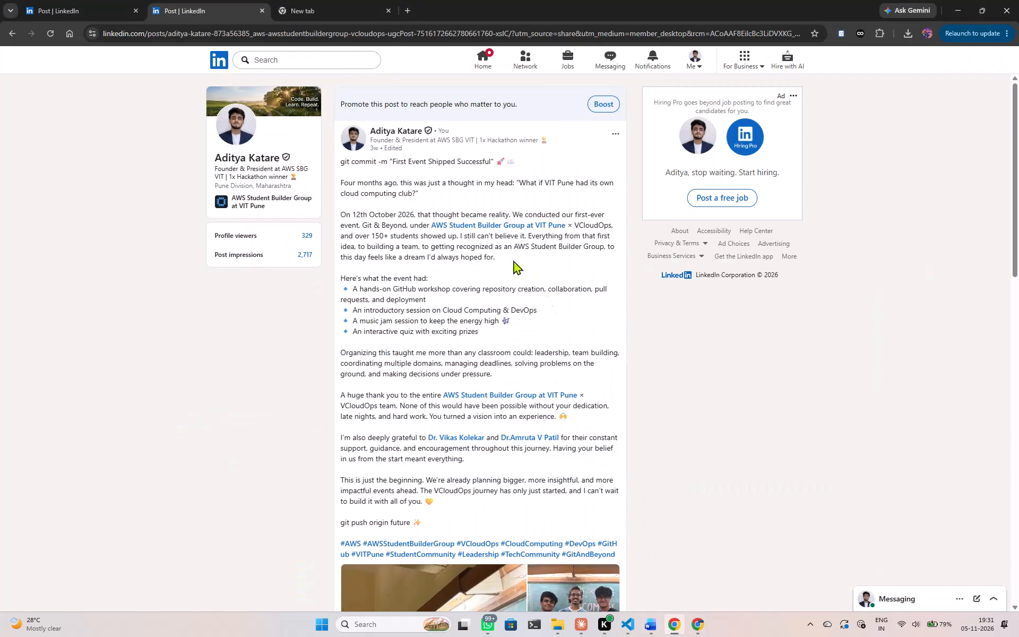
click(776, 338)
scroll(586, 461, down, 11)
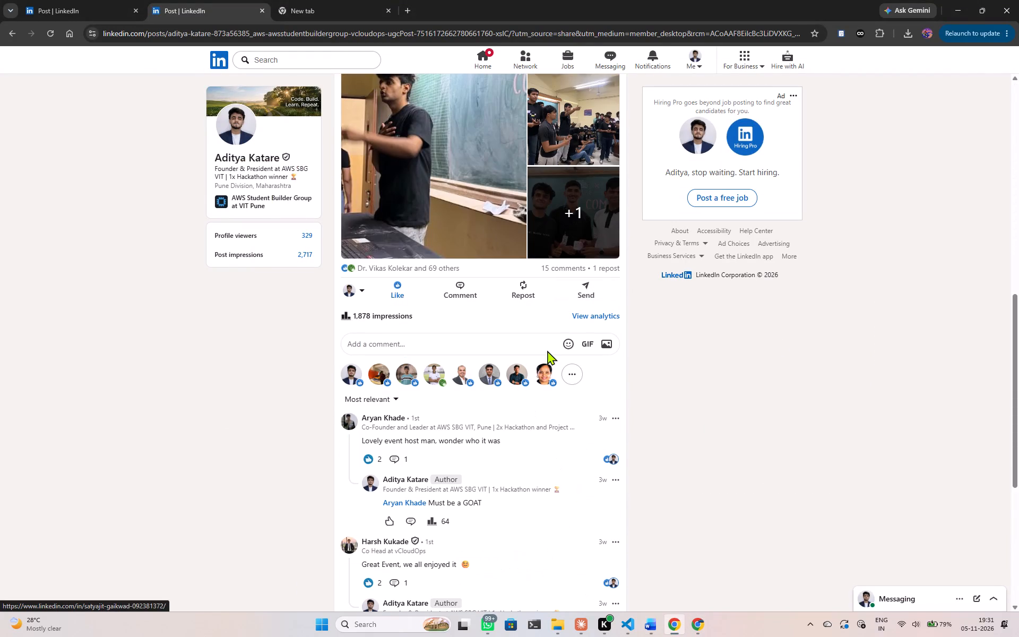
click(597, 289)
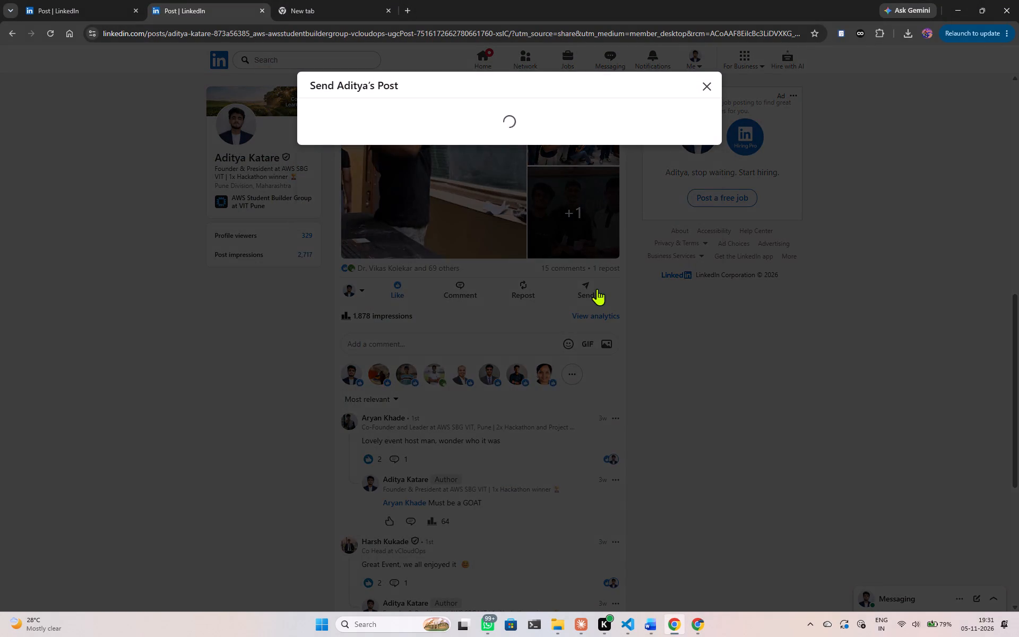
click(353, 400)
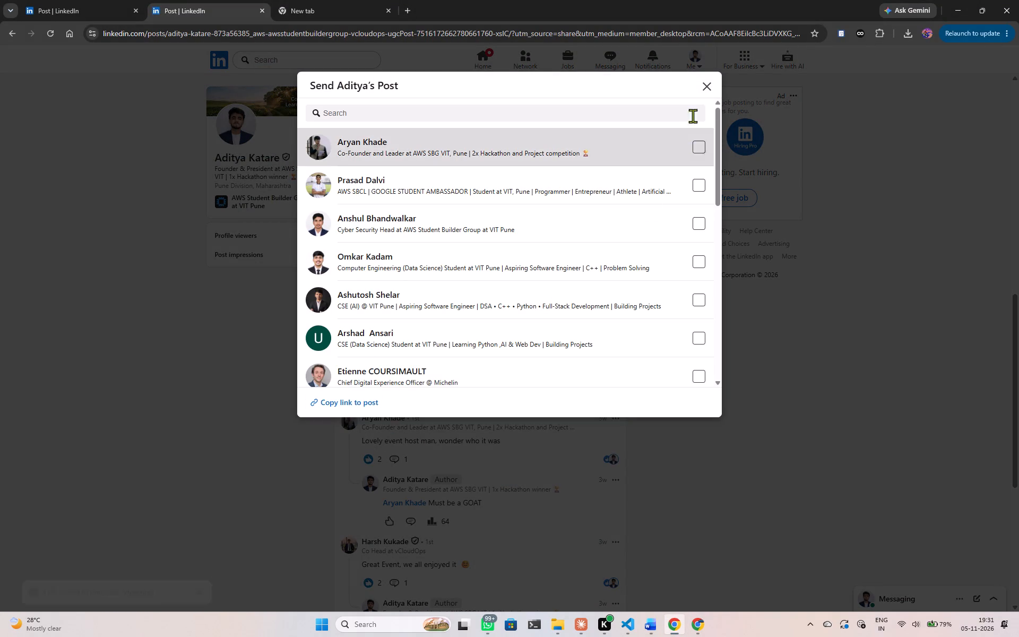
click(705, 87)
Open the copied post link in the empty tab, replacing the older post tab, and check the event post's text and photos.
click(336, 0)
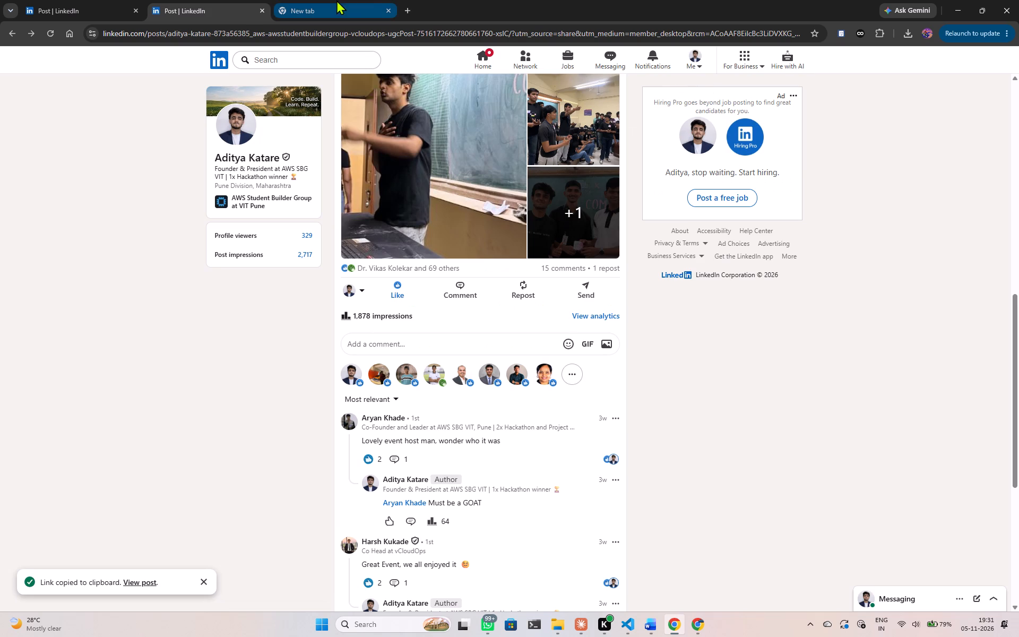
key(ctrl+v)
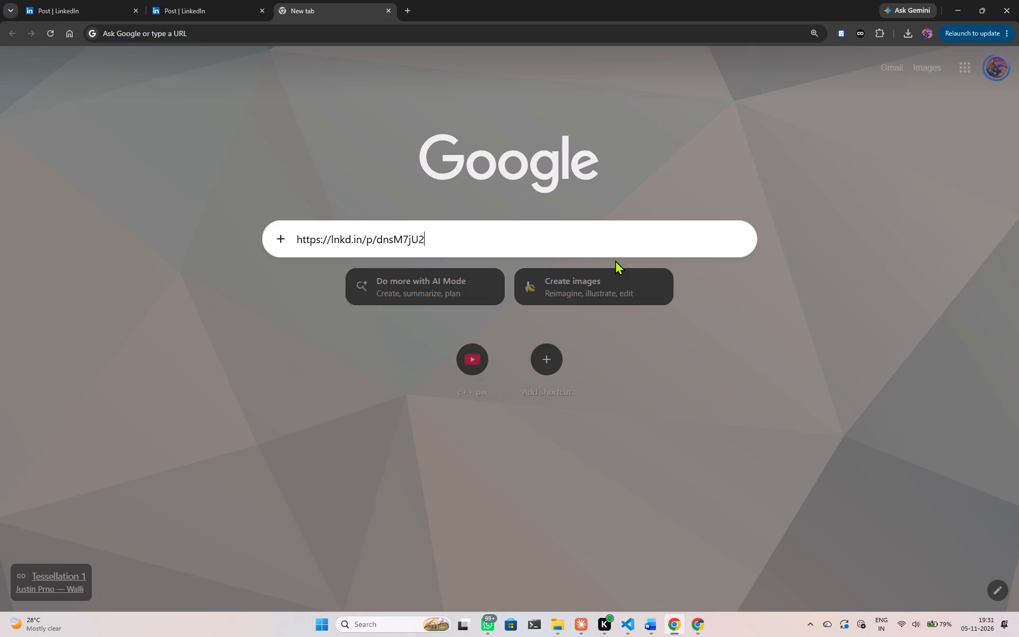
key(Return)
click(260, 9)
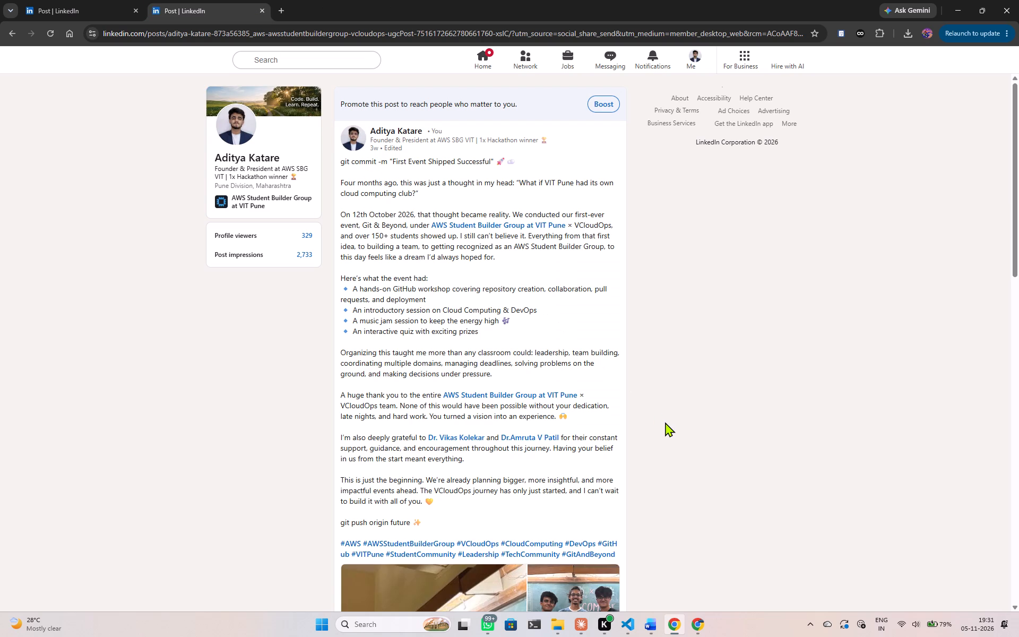
scroll(665, 422, down, 6)
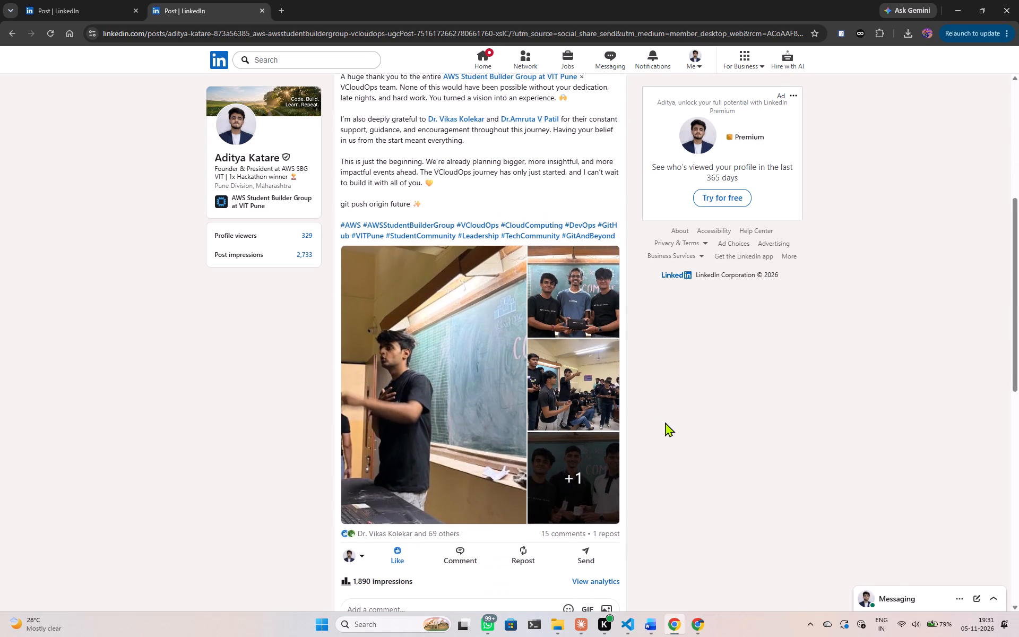
scroll(665, 422, up, 8)
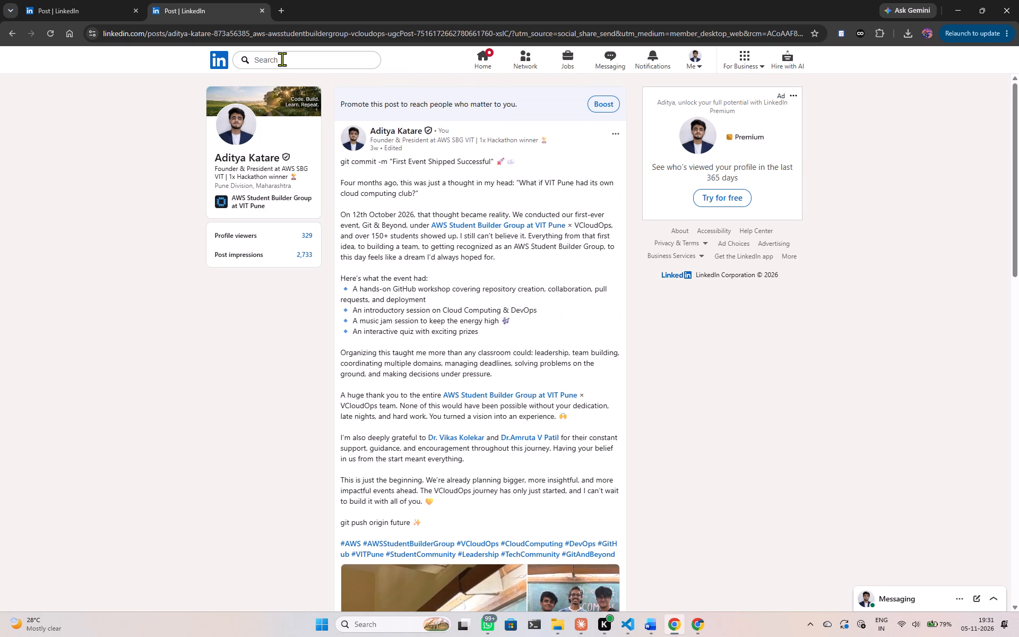
click(646, 624)
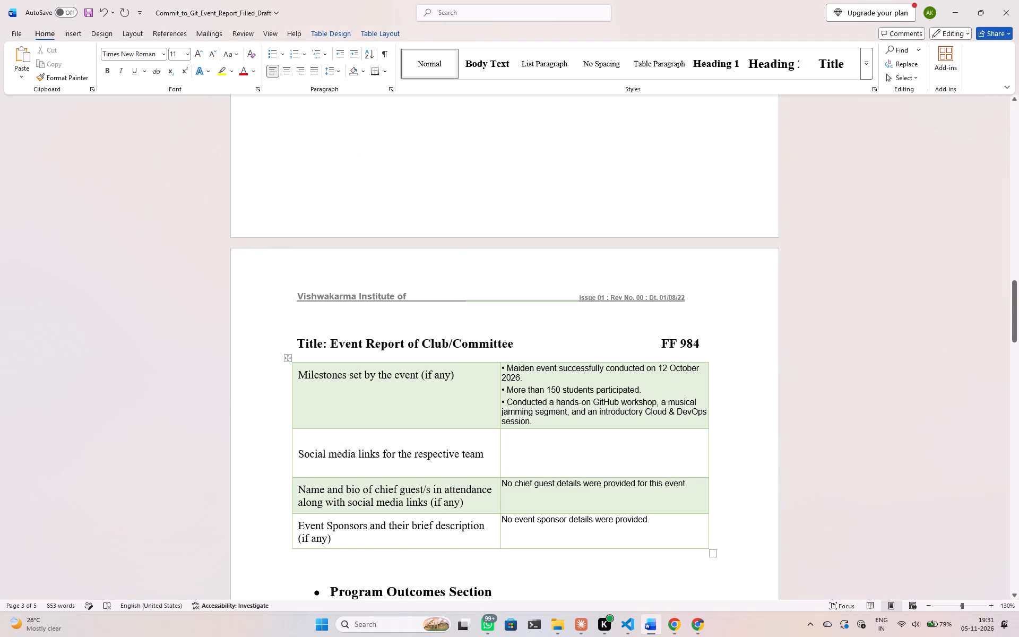
key(ctrl+v)
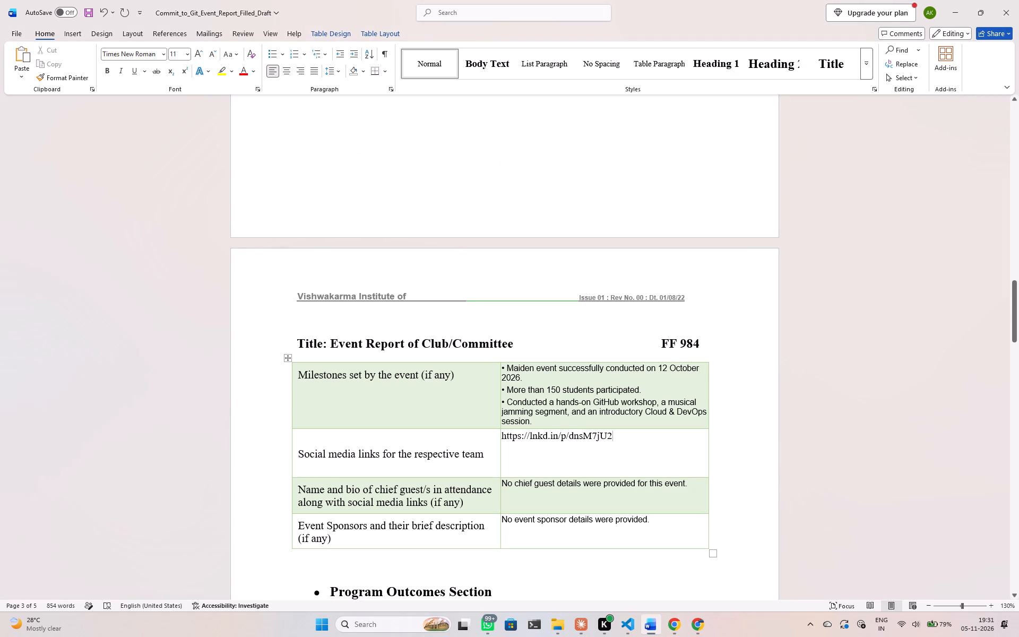
key(Return)
key(Return)
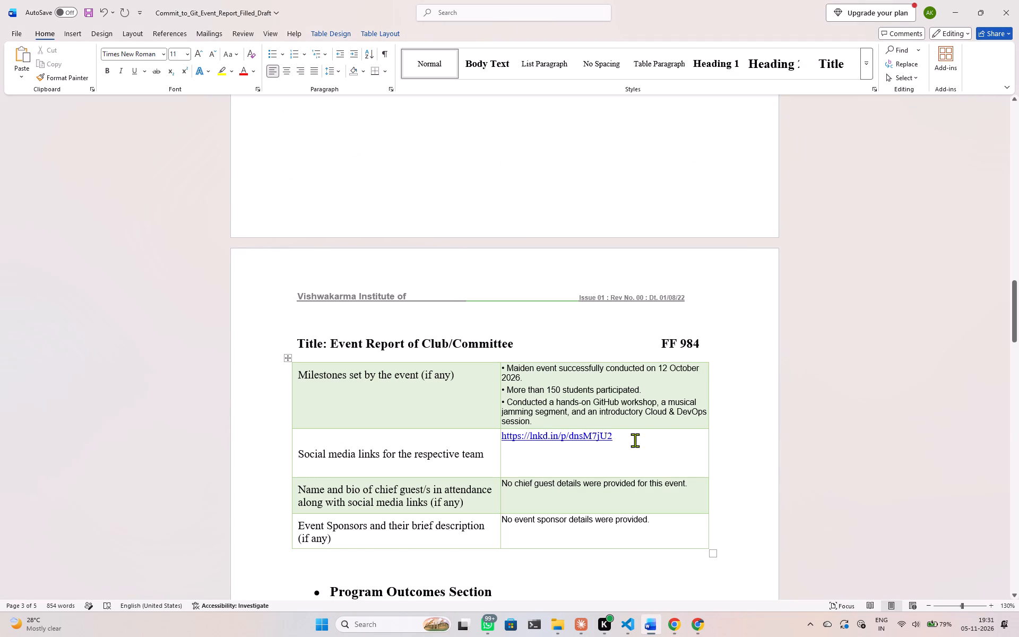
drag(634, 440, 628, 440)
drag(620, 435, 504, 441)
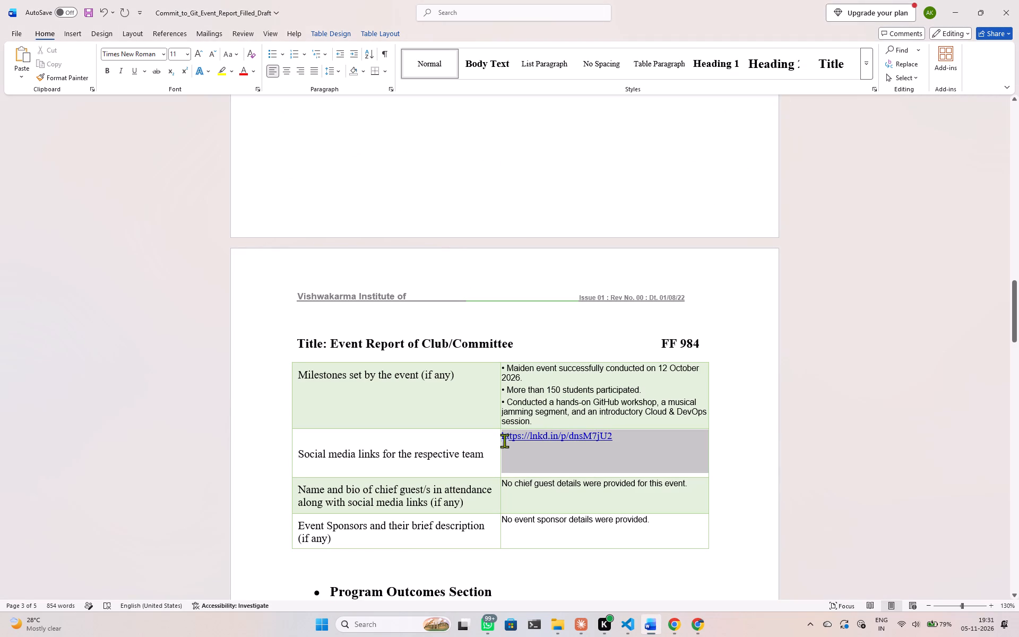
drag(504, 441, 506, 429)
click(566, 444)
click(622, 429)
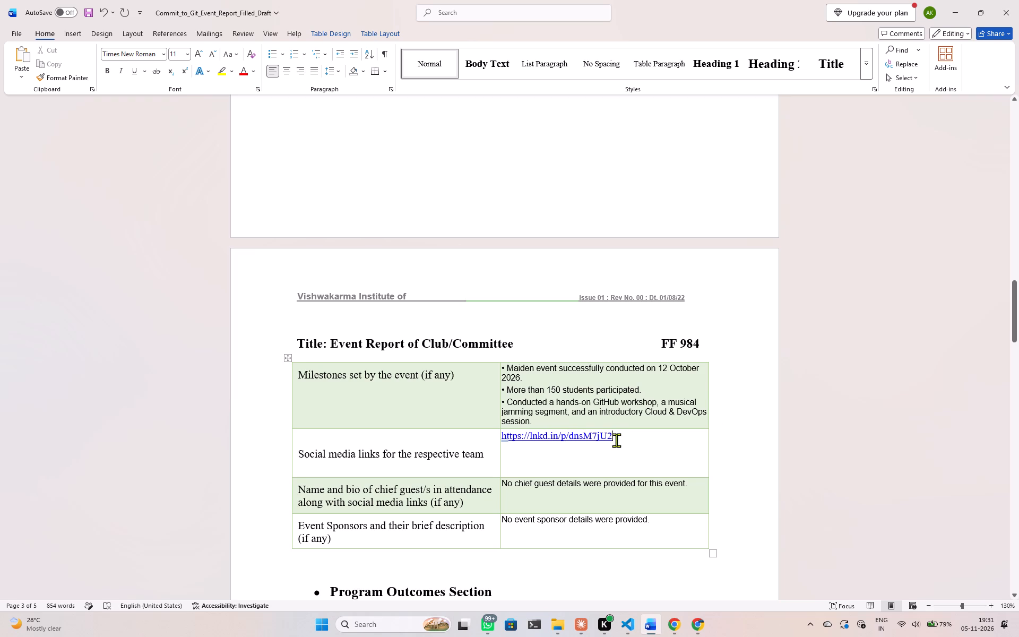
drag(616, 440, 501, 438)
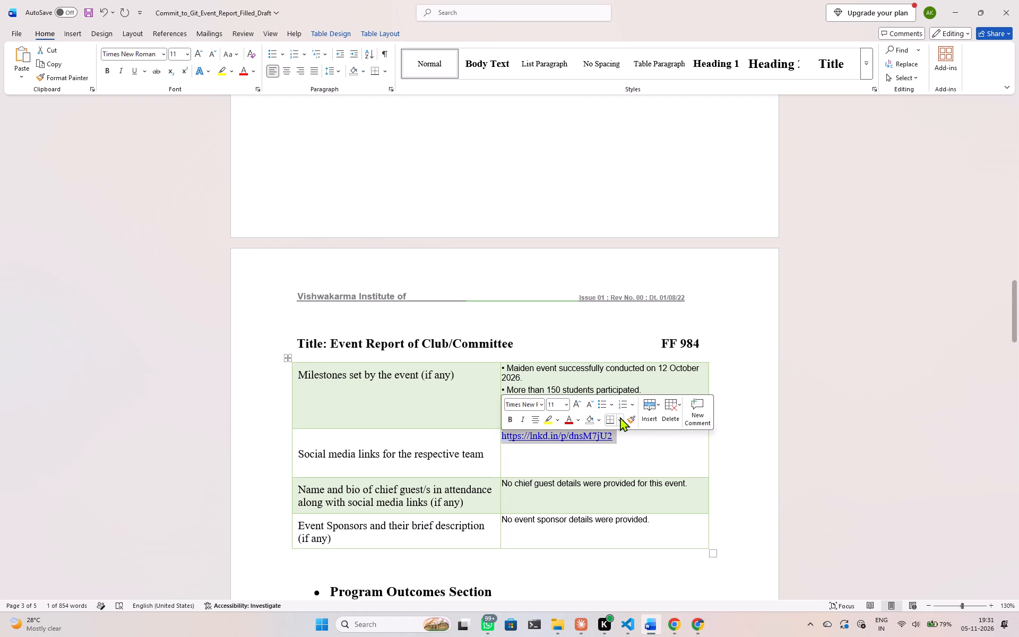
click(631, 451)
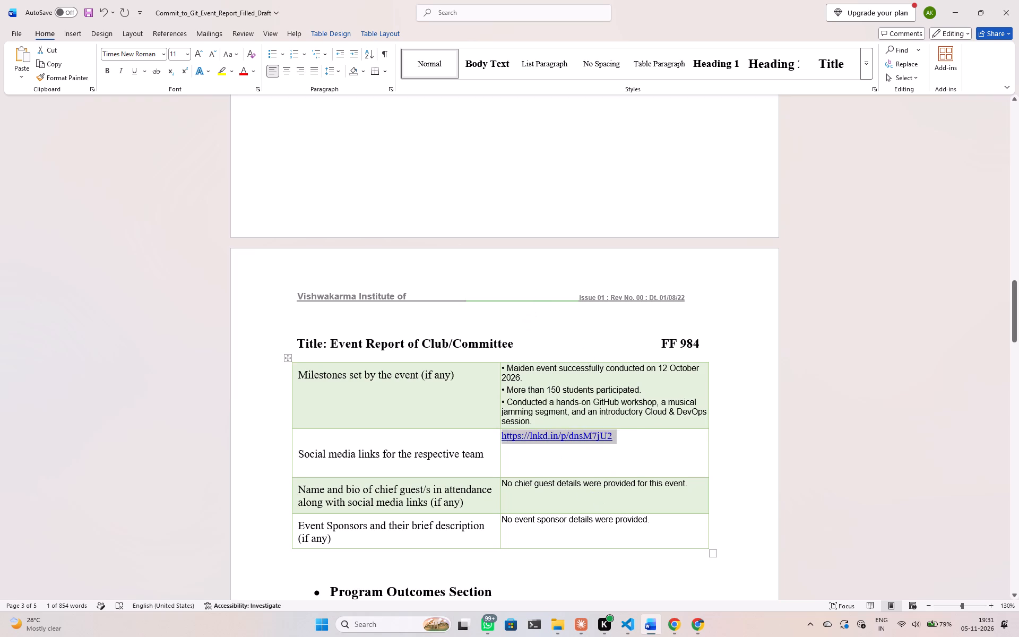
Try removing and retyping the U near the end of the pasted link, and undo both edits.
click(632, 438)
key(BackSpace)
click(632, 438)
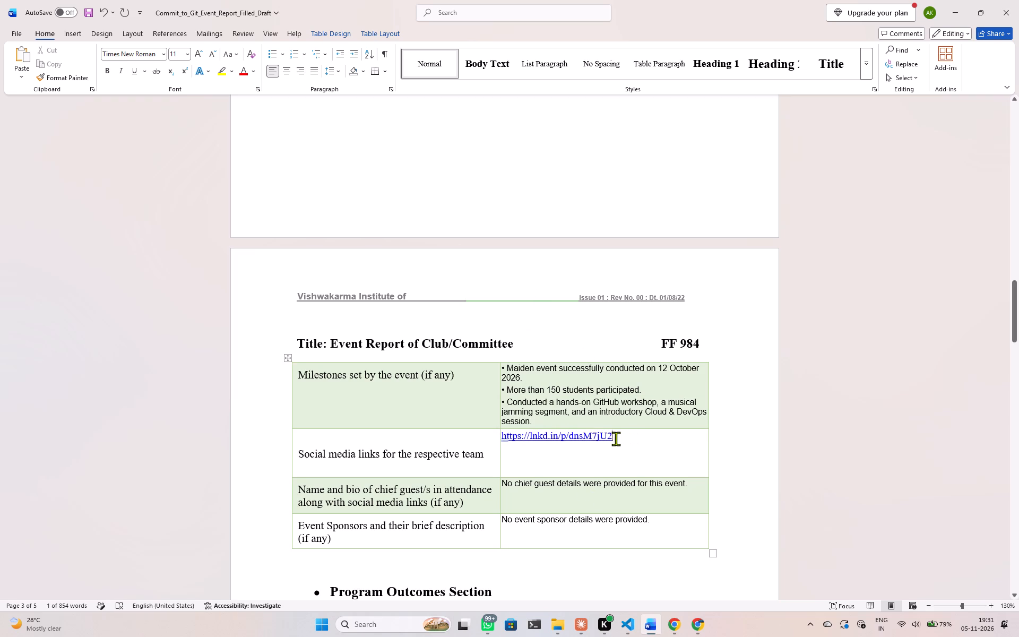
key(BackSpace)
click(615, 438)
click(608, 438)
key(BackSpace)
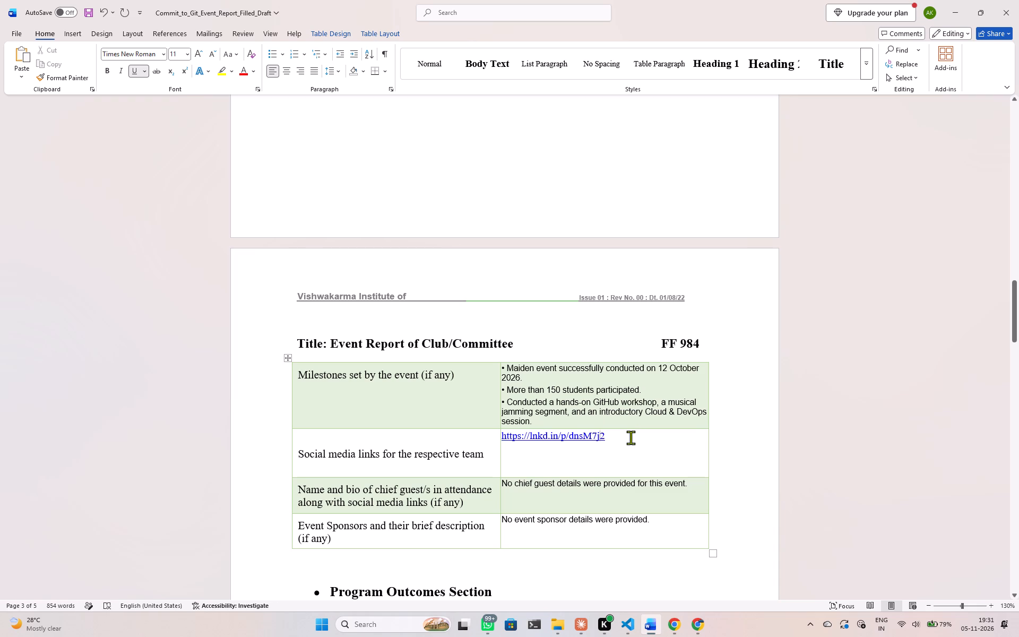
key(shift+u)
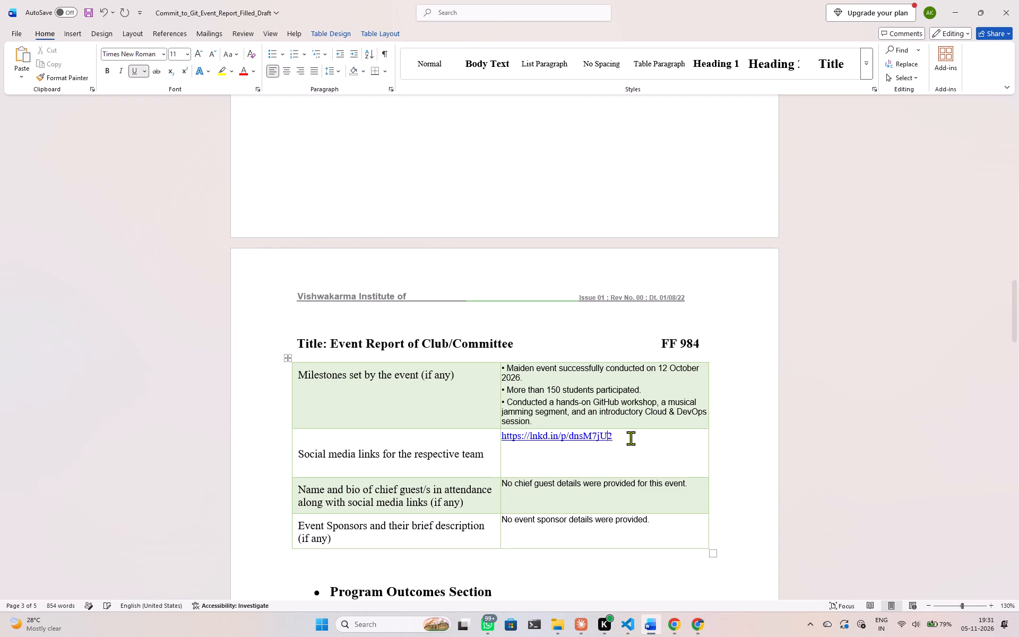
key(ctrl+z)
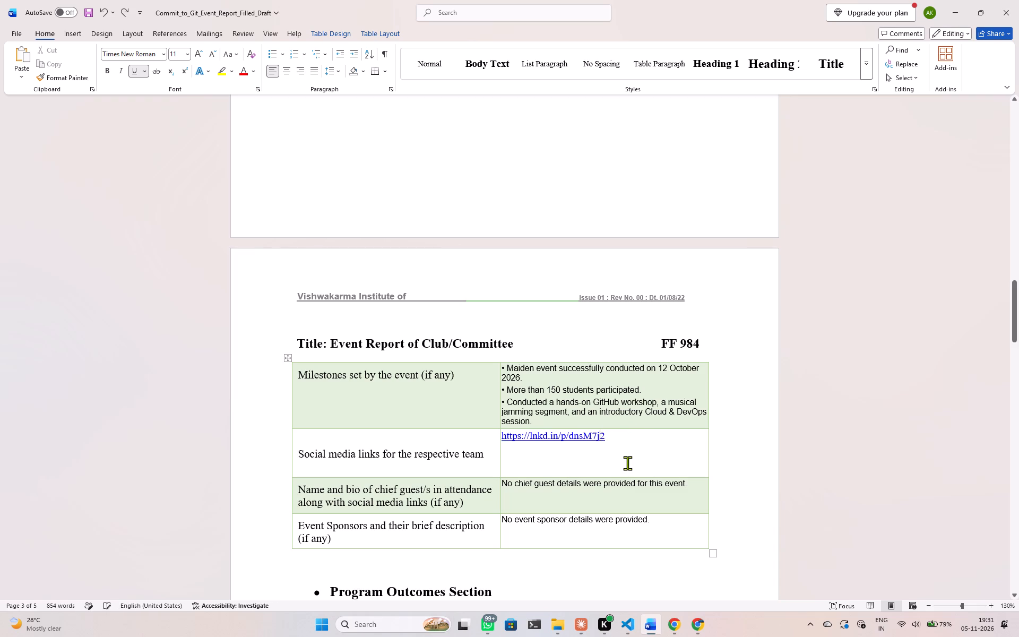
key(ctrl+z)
Remove the hyperlink from the whole pasted address in the social media links row, leaving the cursor on the line below it.
click(631, 454)
drag(626, 444, 524, 440)
click(537, 439)
drag(503, 433, 606, 437)
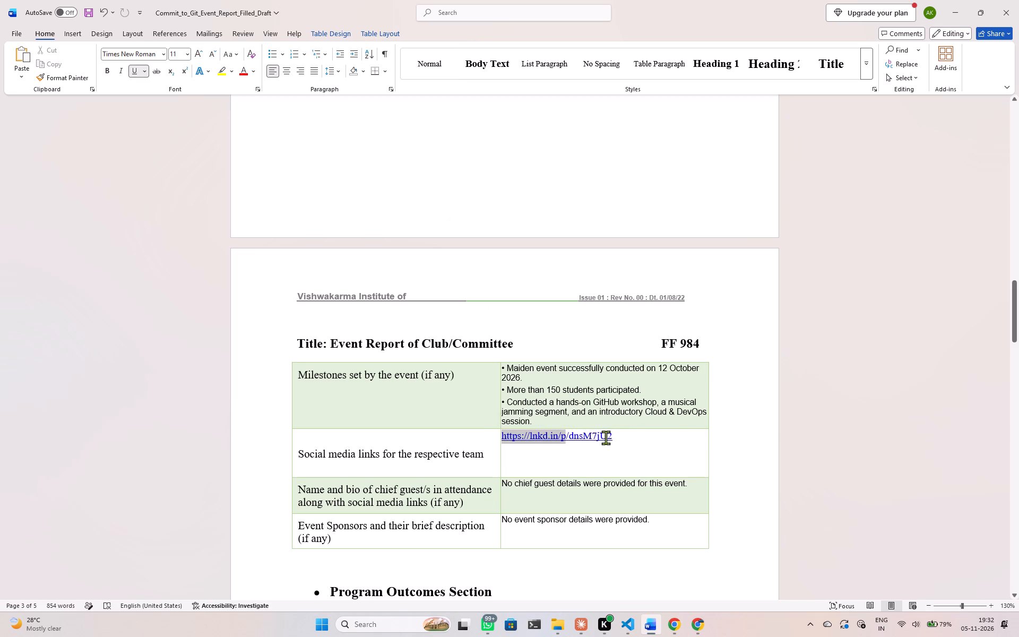
drag(606, 437, 615, 437)
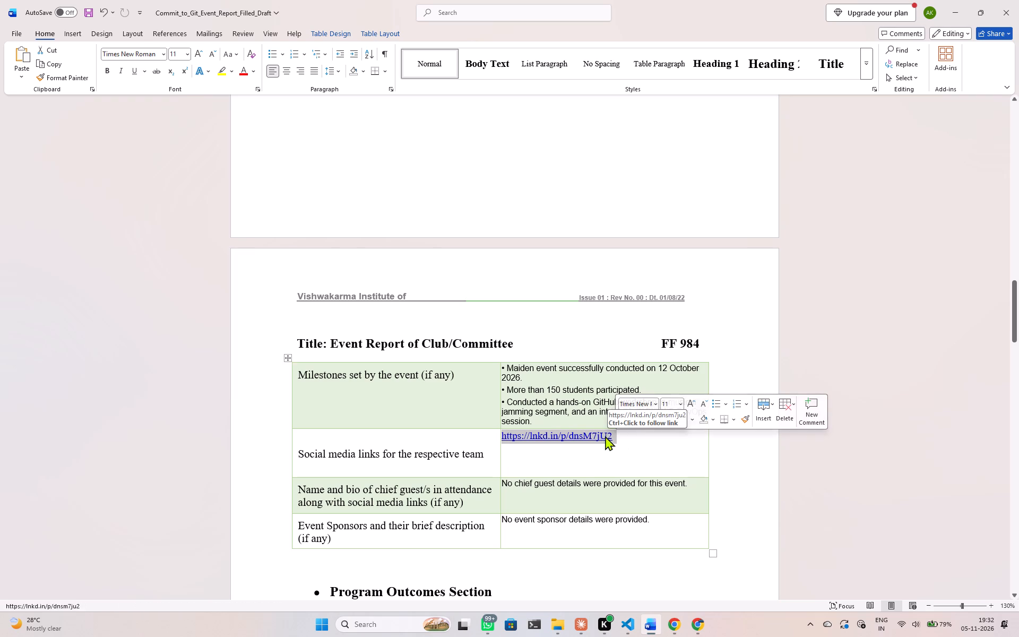
right_click(595, 436)
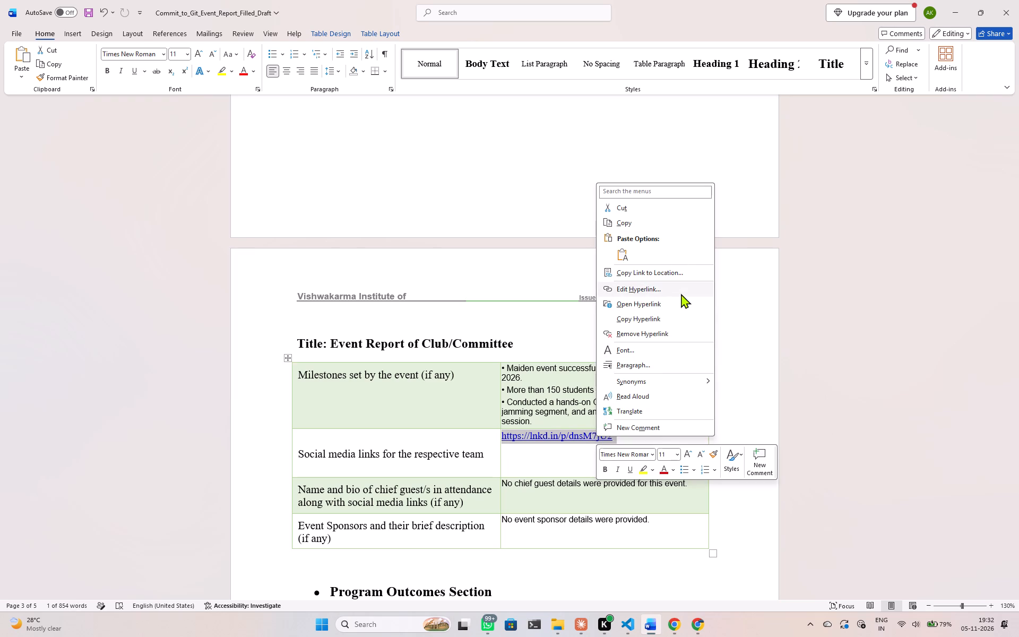
click(677, 335)
click(768, 458)
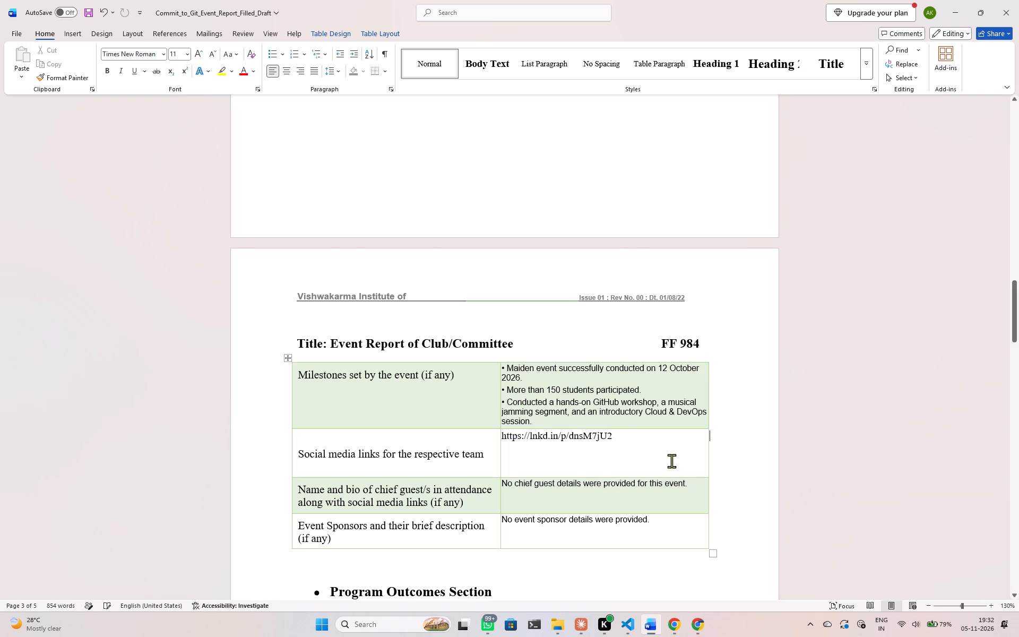
click(667, 457)
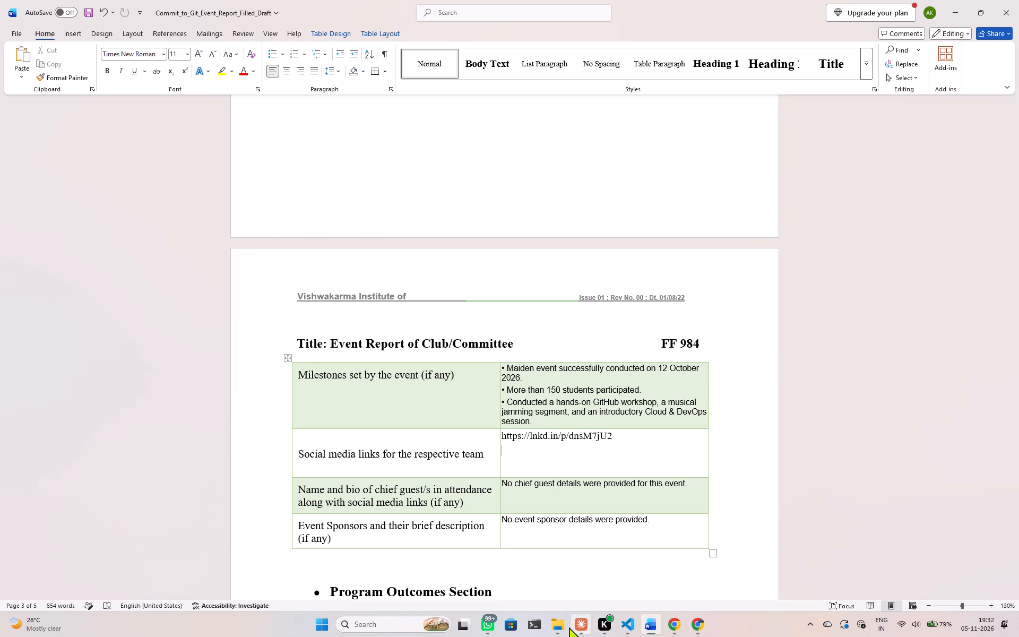
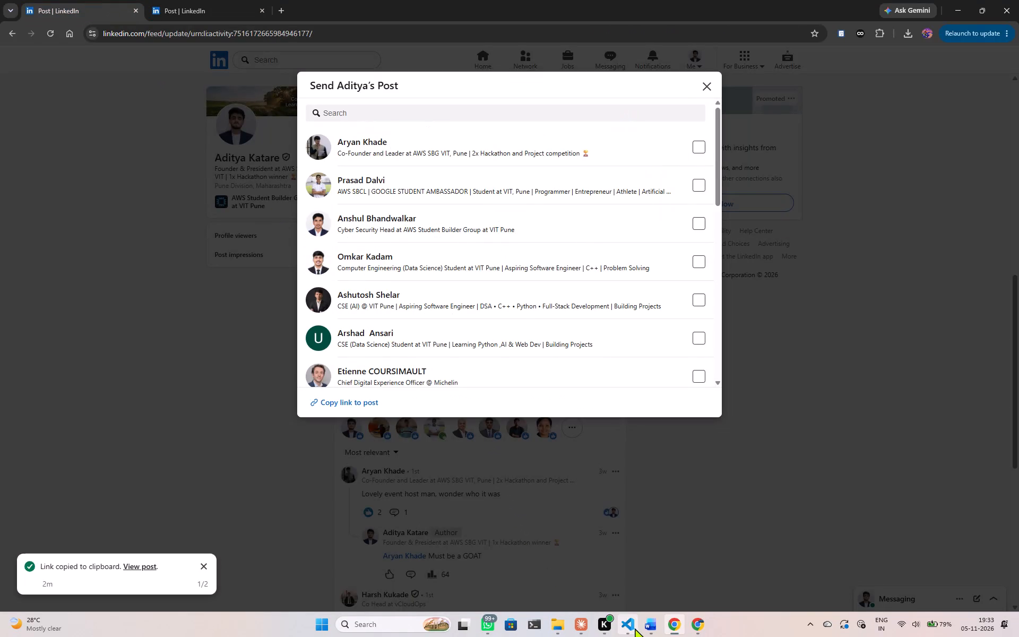
Switch to the Word report and remove the extra blank line below the link in the social media links row.
click(652, 626)
click(910, 449)
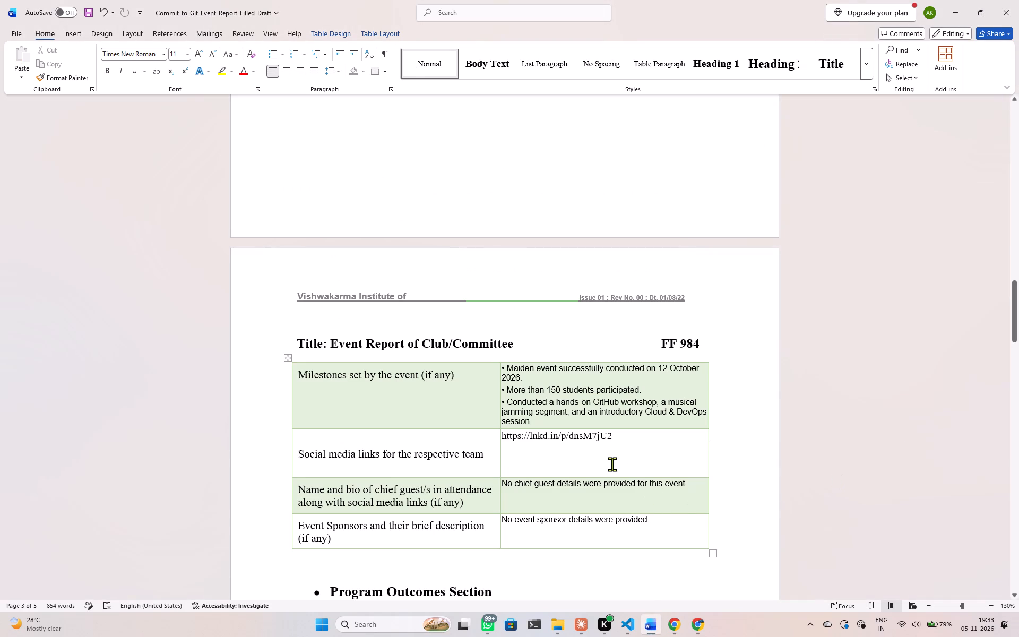
click(612, 464)
key(BackSpace)
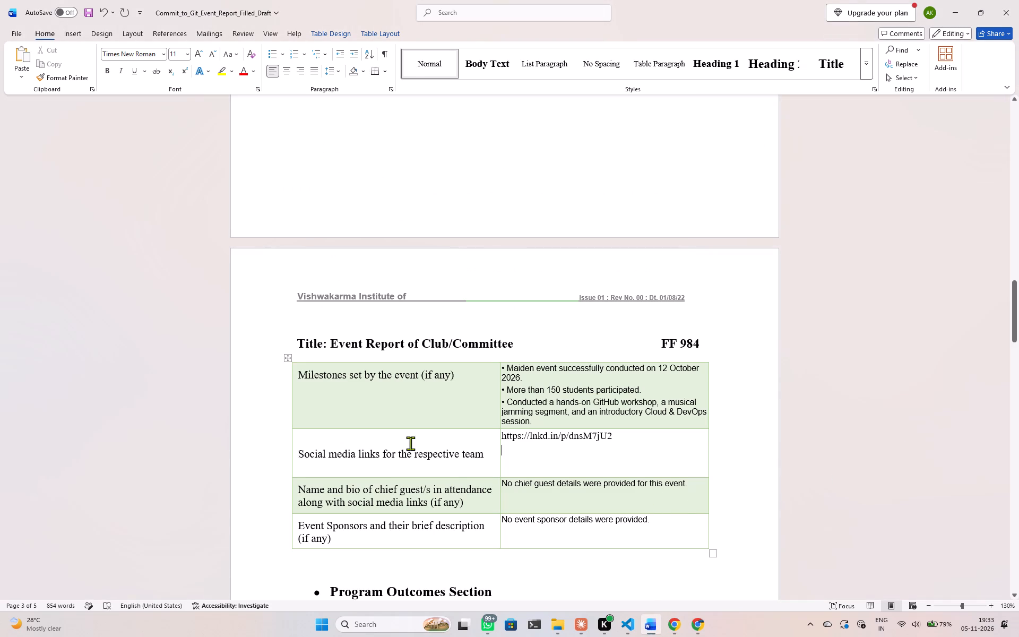
click(410, 443)
click(422, 457)
click(837, 462)
Review the rest of the report from the Program Outcomes Section down to the non geo-tagged photos section.
scroll(730, 563, down, 5)
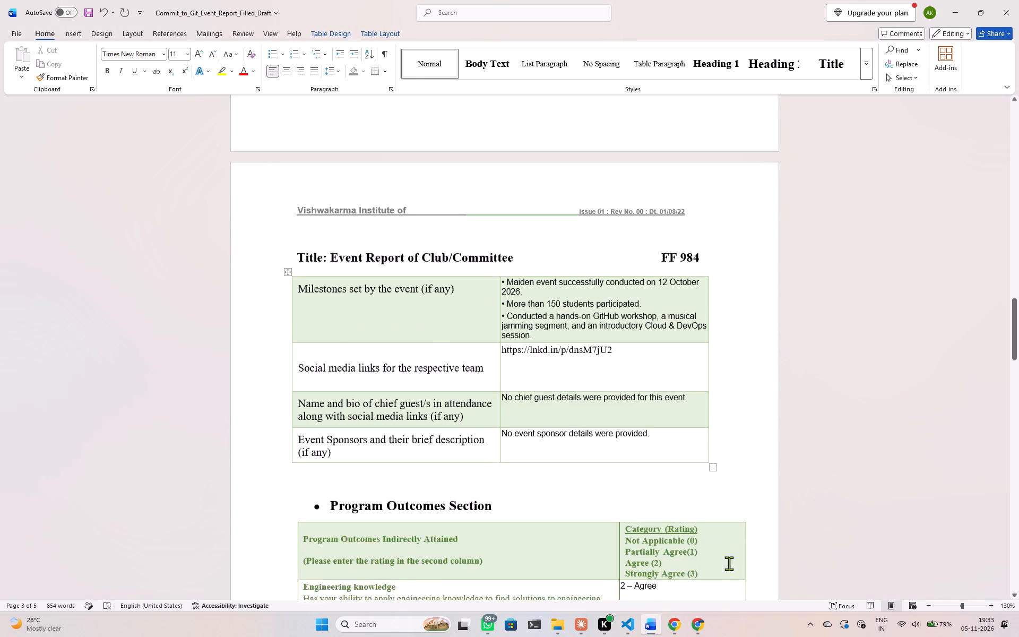
scroll(729, 563, down, 4)
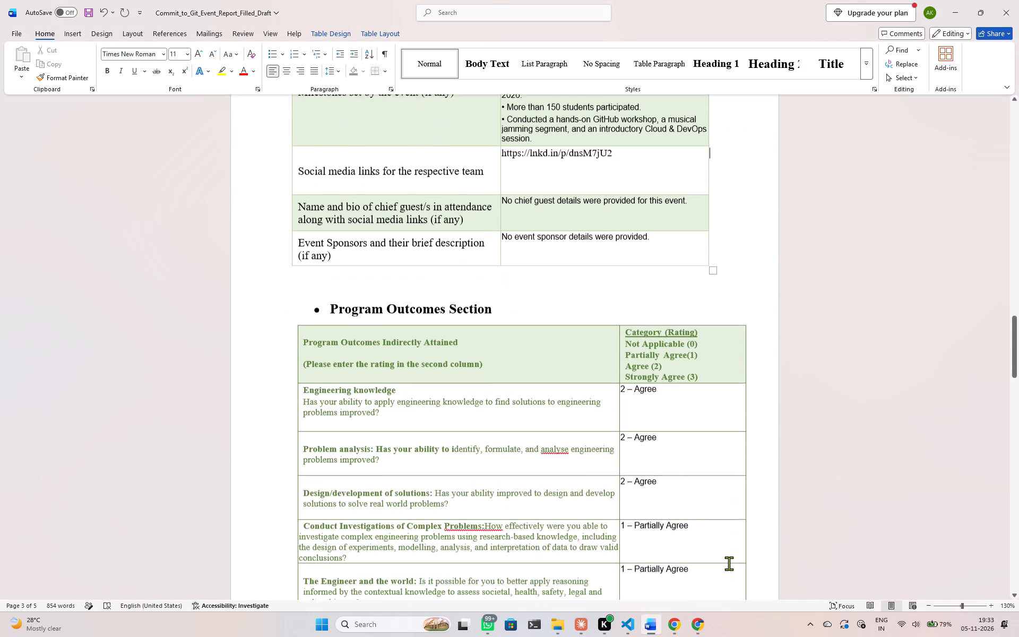
scroll(729, 563, down, 17)
scroll(729, 563, down, 17)
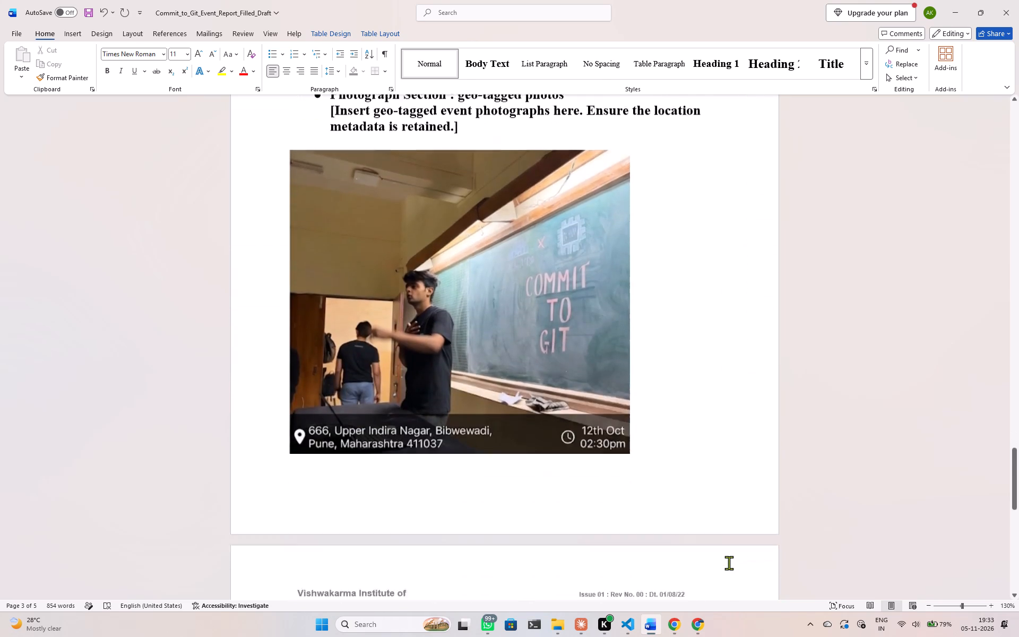
scroll(729, 563, down, 19)
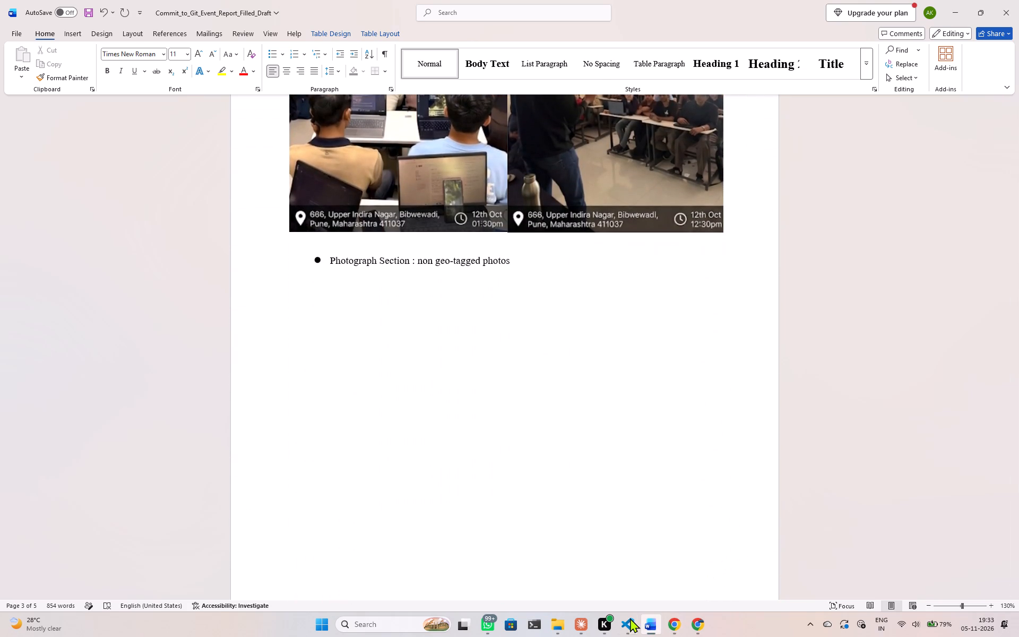
Switch to File Explorer and open the Commit_to_GIT_Workshop_Report PDF from the Club folder on drive D.
click(556, 631)
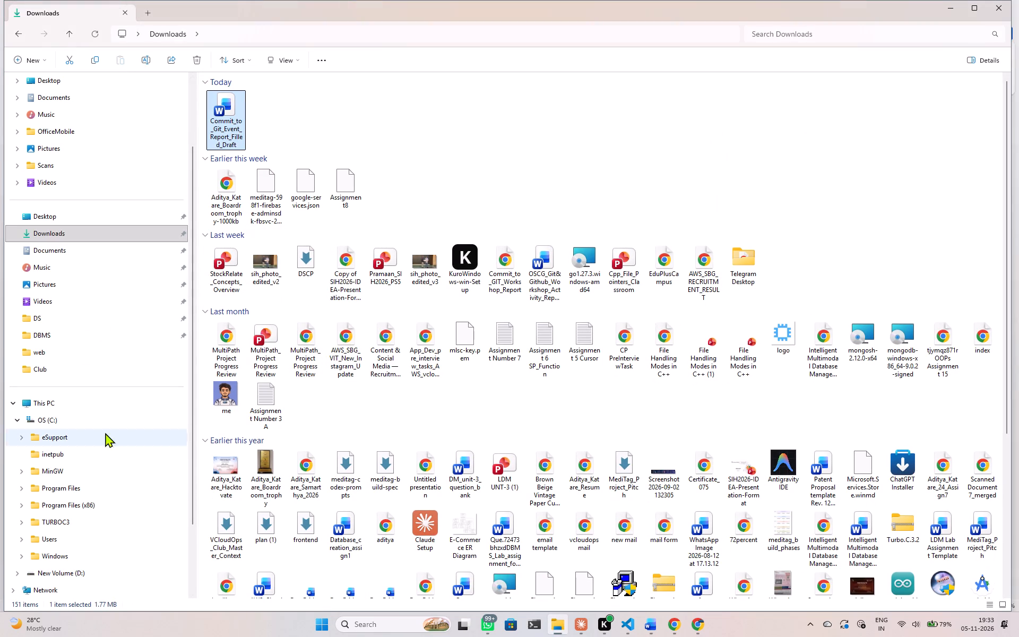
click(138, 245)
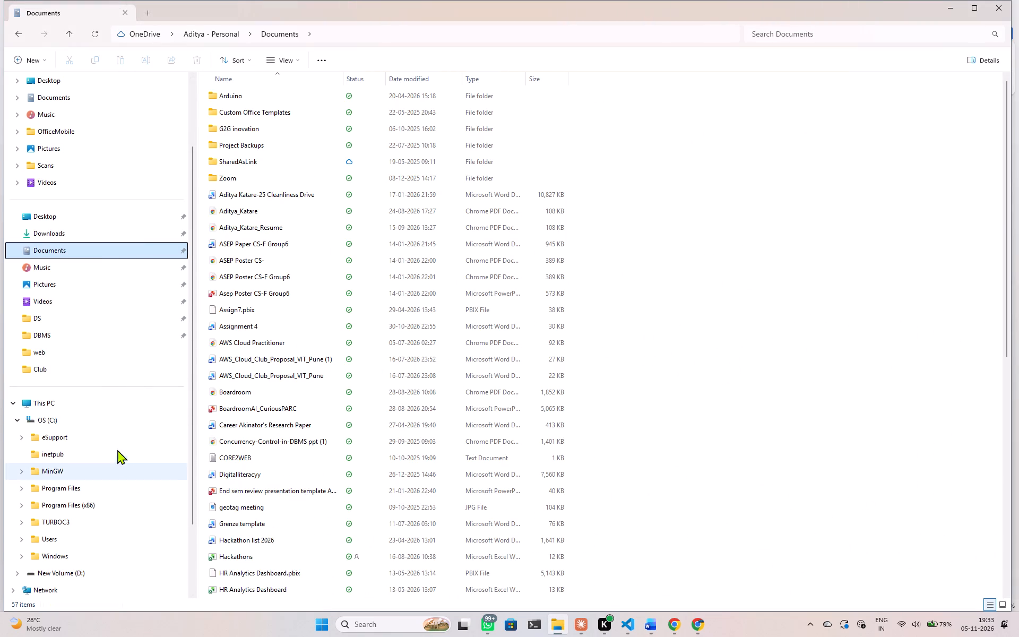
click(108, 412)
click(126, 569)
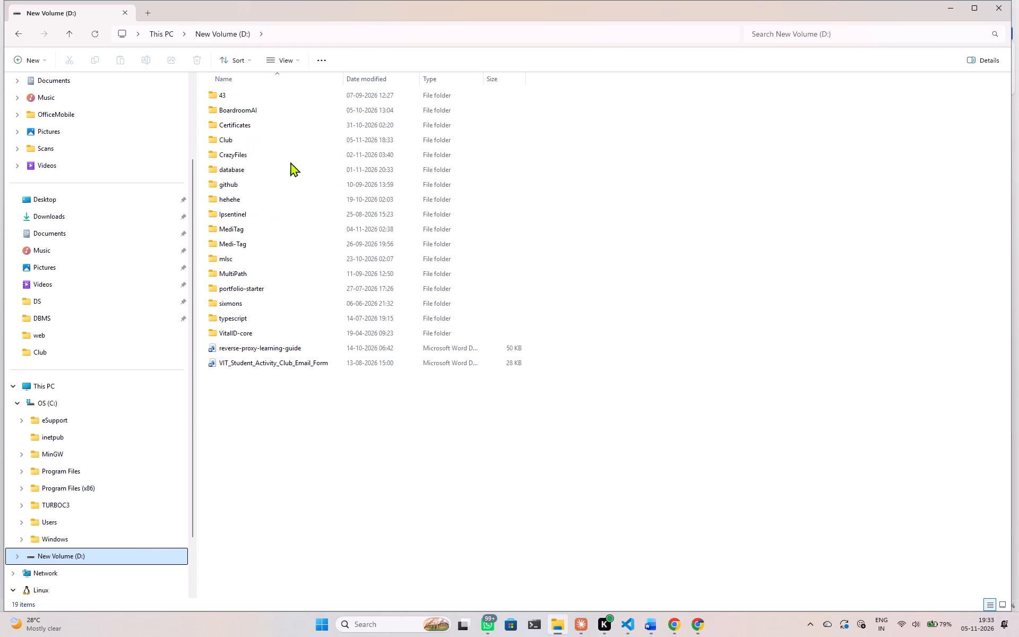
double_click(280, 134)
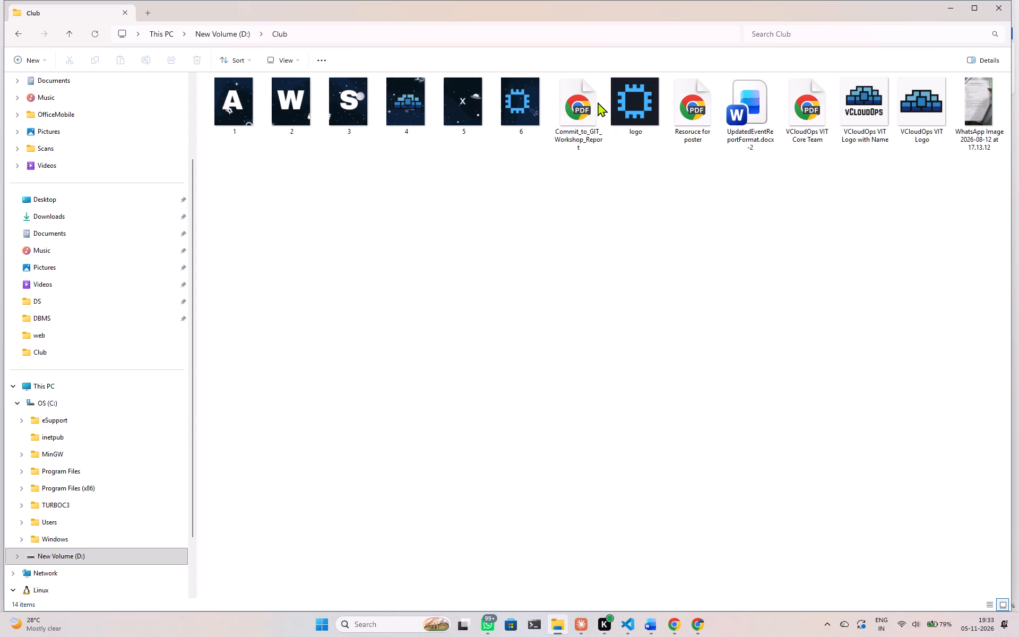
double_click(589, 96)
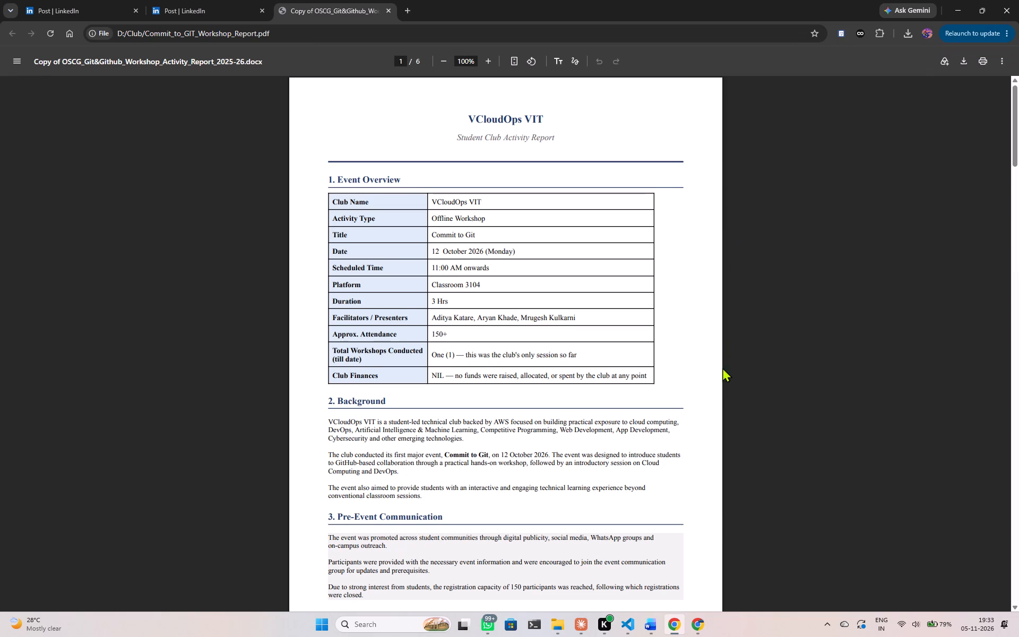
Look through the session pictures in the workshop report PDF for photos suited to the non geo-tagged section.
scroll(715, 385, down, 3)
scroll(705, 412, down, 20)
scroll(705, 412, down, 2)
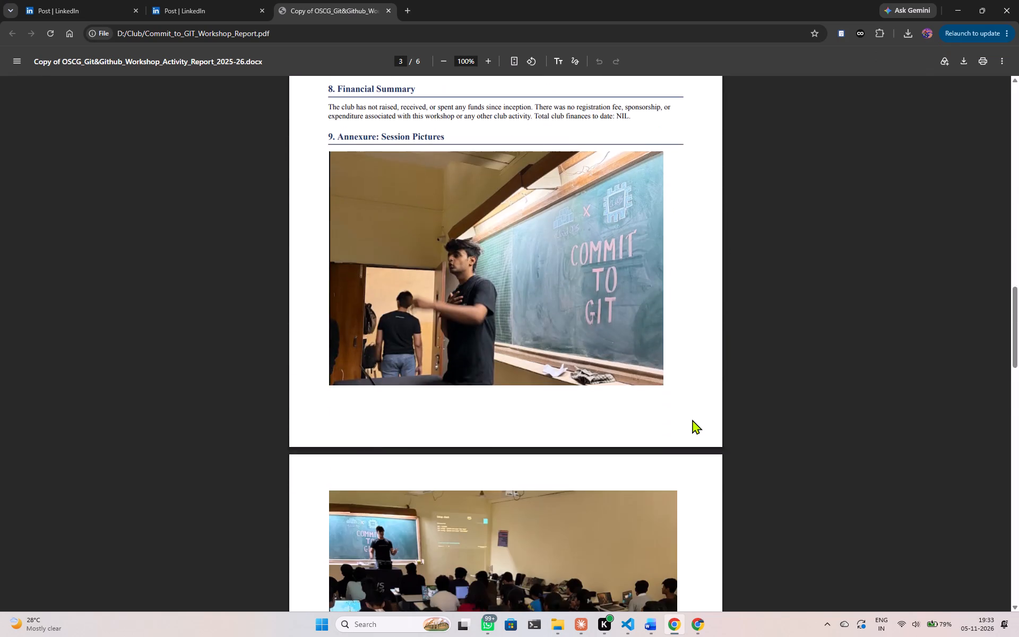
scroll(692, 419, down, 9)
scroll(692, 419, up, 4)
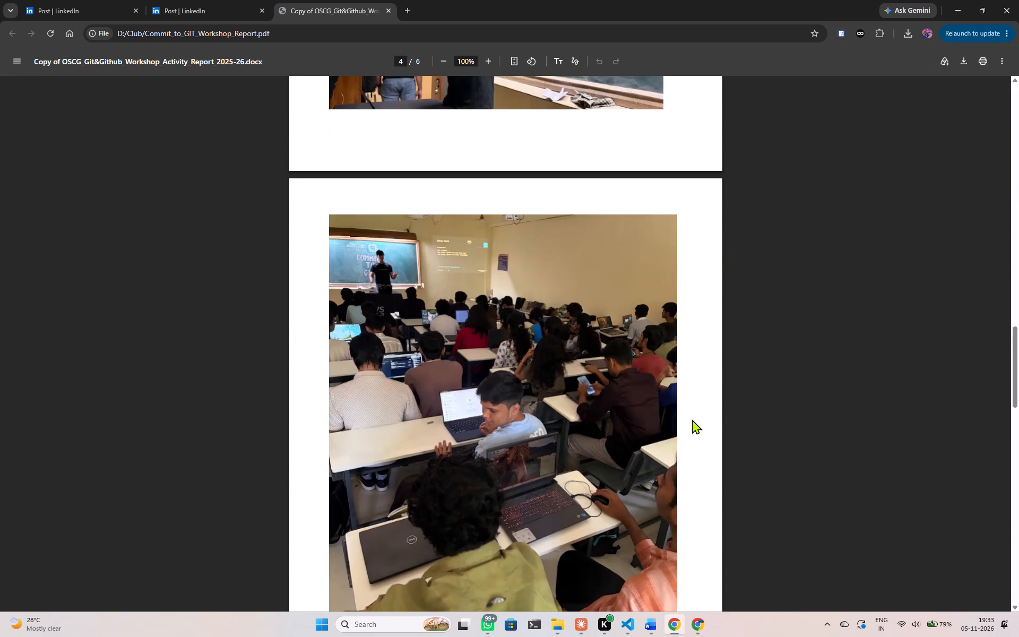
key(shift+super+s)
scroll(411, 299, down, 2)
click(582, 15)
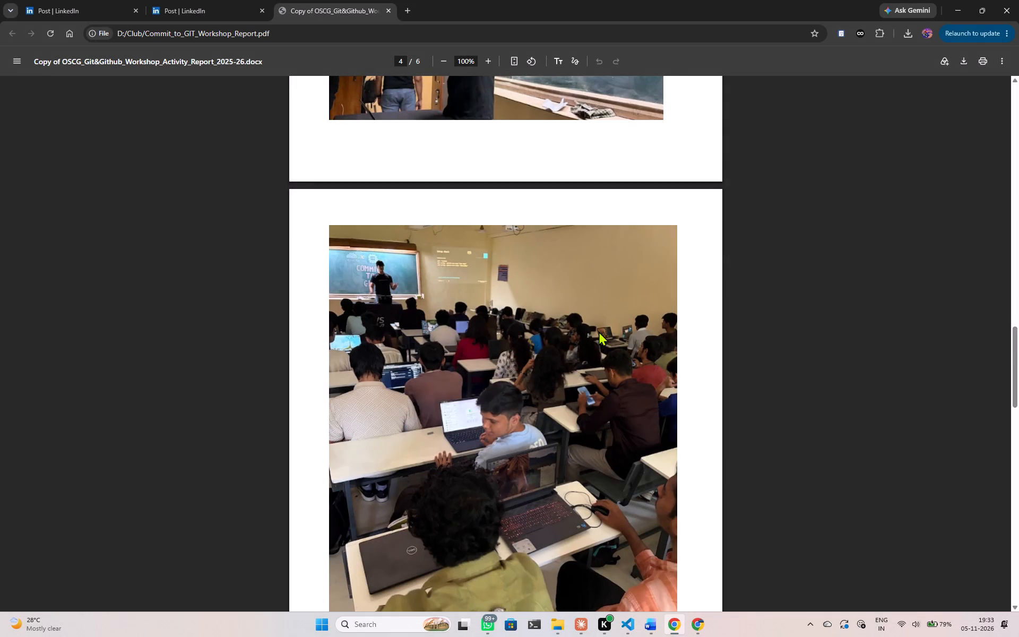
scroll(599, 333, down, 15)
scroll(590, 349, up, 2)
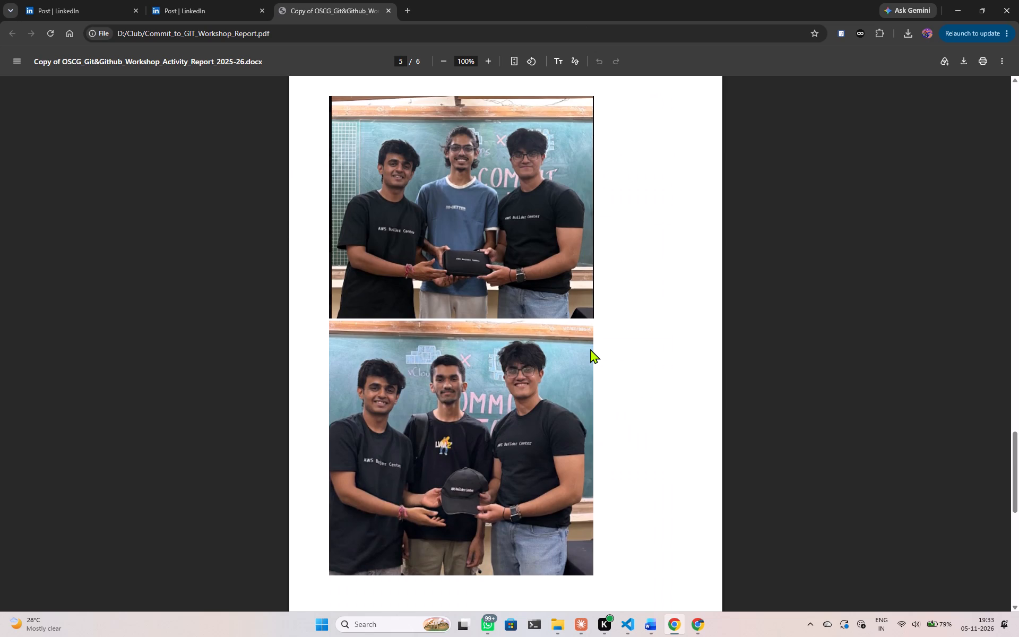
Snip the PDF photo of three people holding a black case and paste it under the Word report's non geo-tagged photos heading, followed by a new line.
key(shift+super+s)
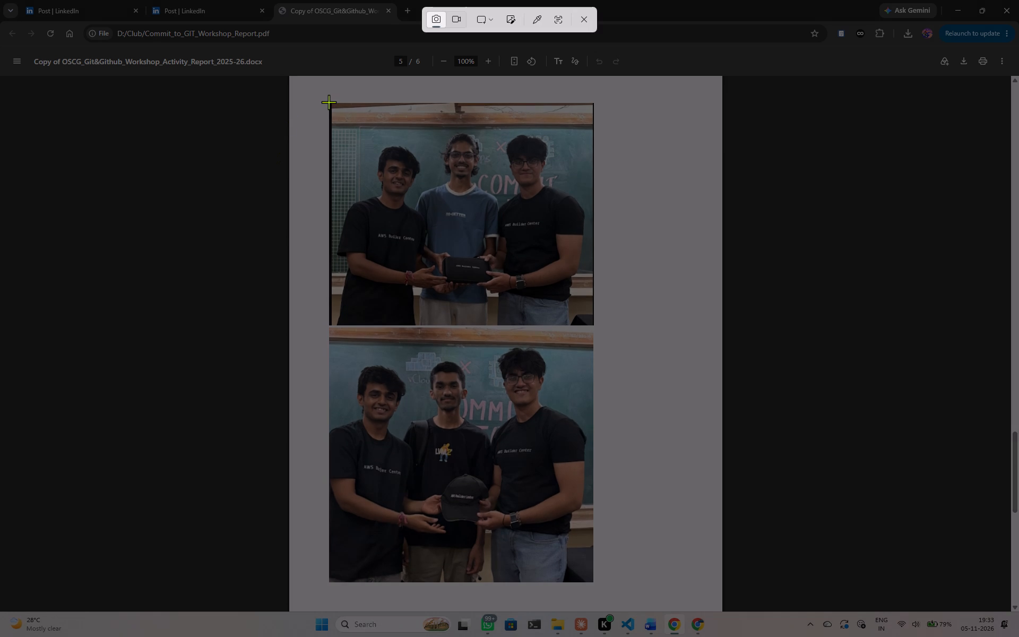
drag(329, 102, 590, 330)
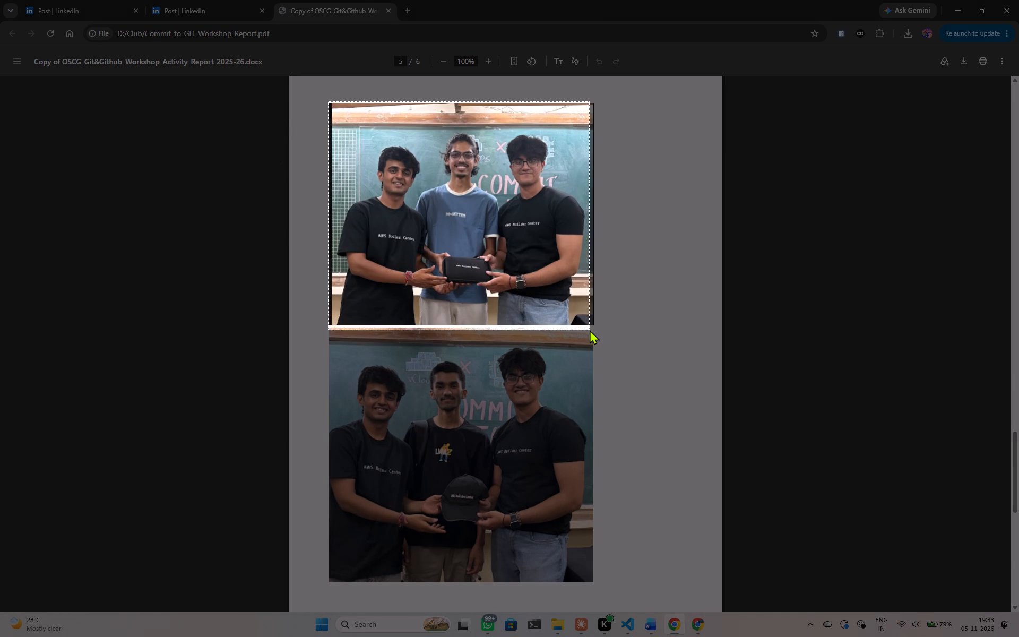
drag(590, 330, 594, 326)
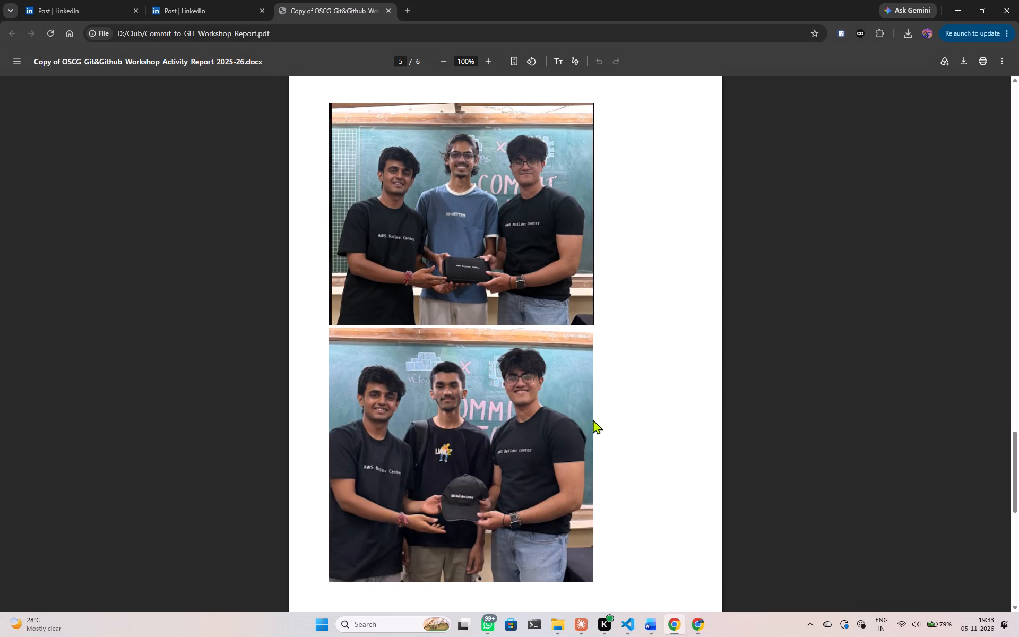
click(652, 629)
click(509, 398)
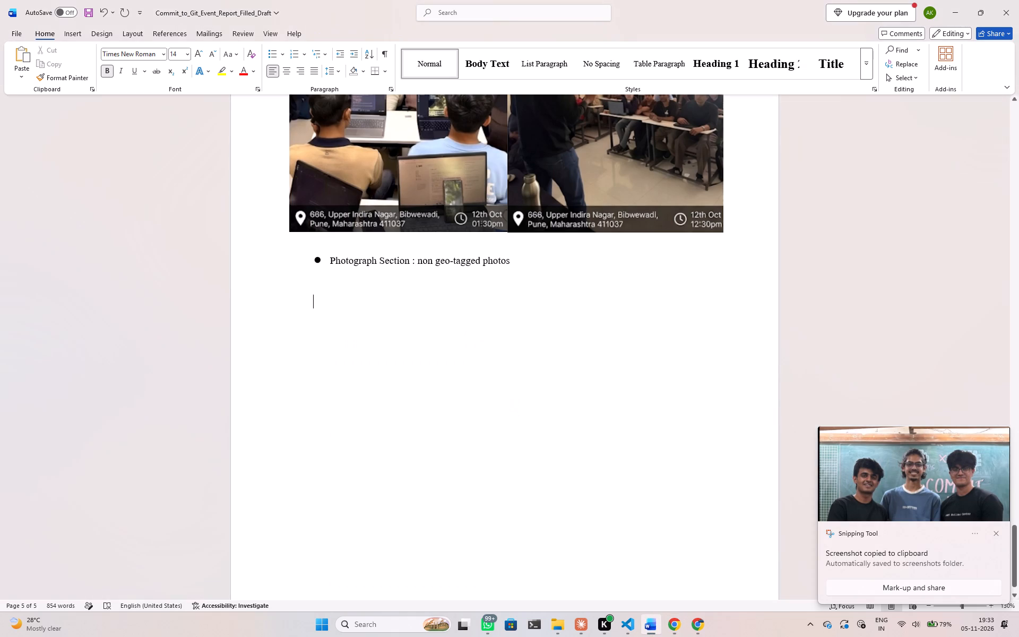
key(ctrl+v)
scroll(615, 492, down, 4)
click(718, 526)
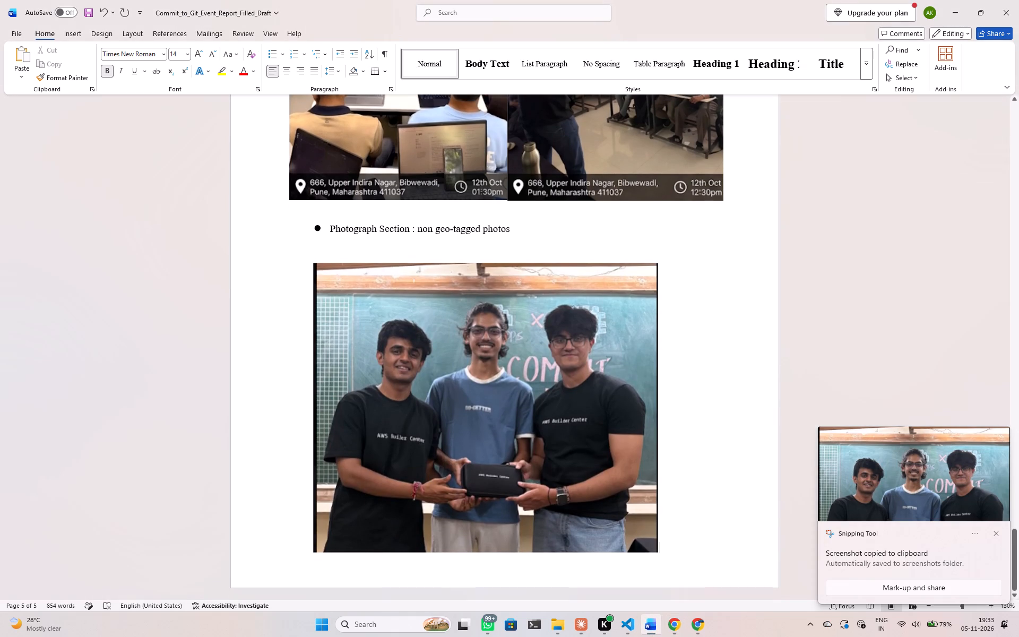
key(Return)
Snip the PDF photo of three people holding a black cap and paste it in the Word report below the black case photo.
click(673, 624)
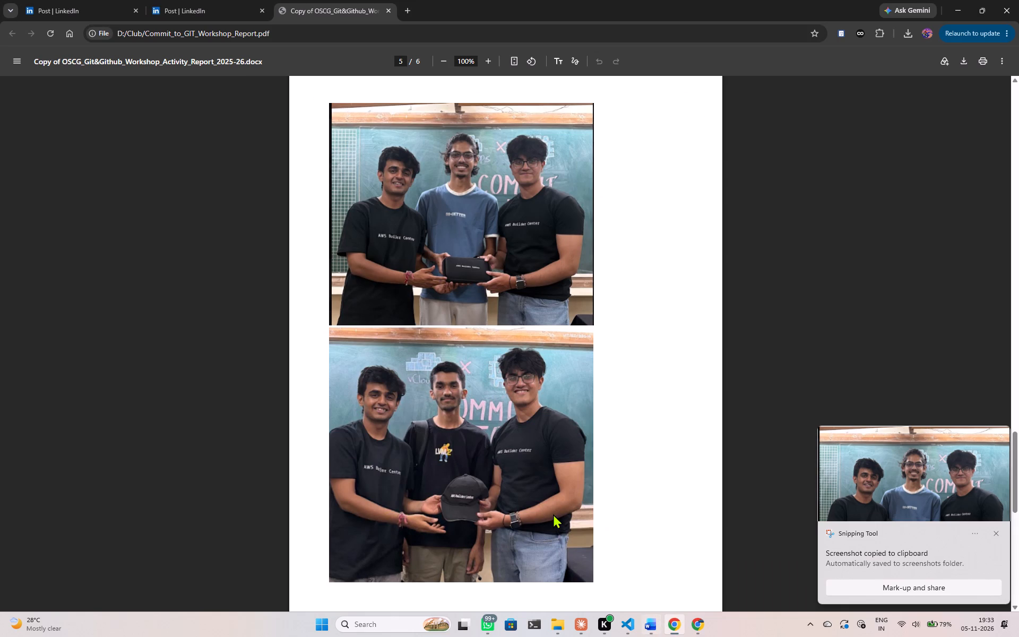
scroll(553, 514, down, 2)
key(shift+super+s)
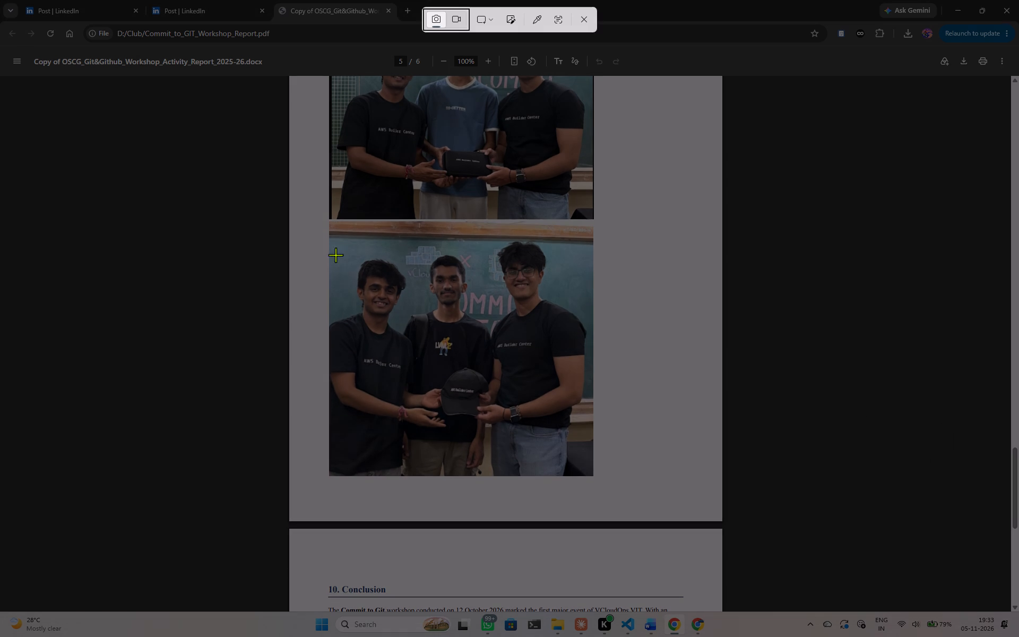
drag(330, 223, 538, 436)
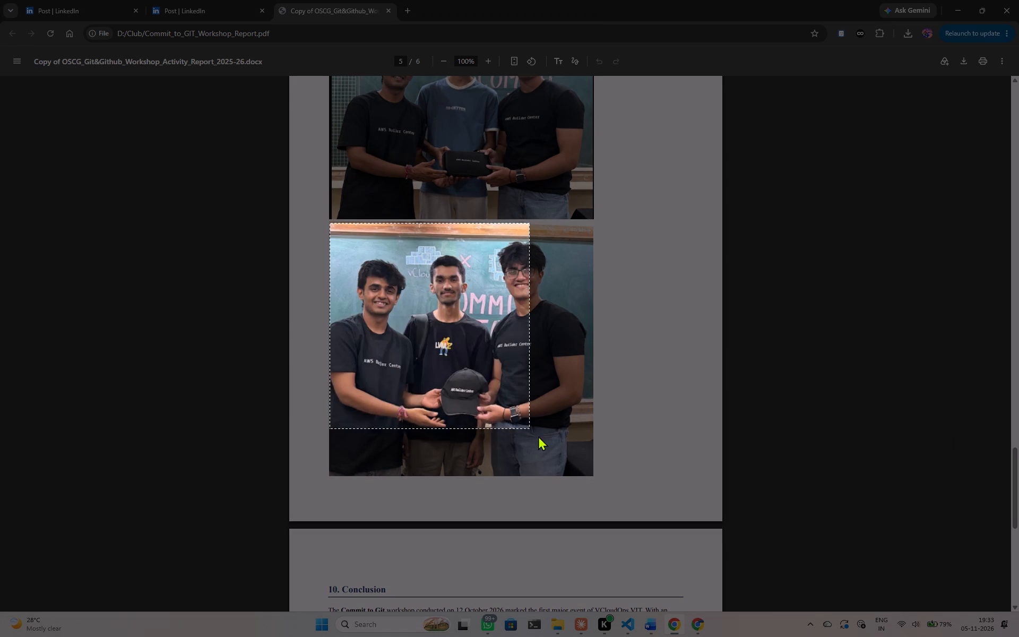
drag(538, 436, 593, 477)
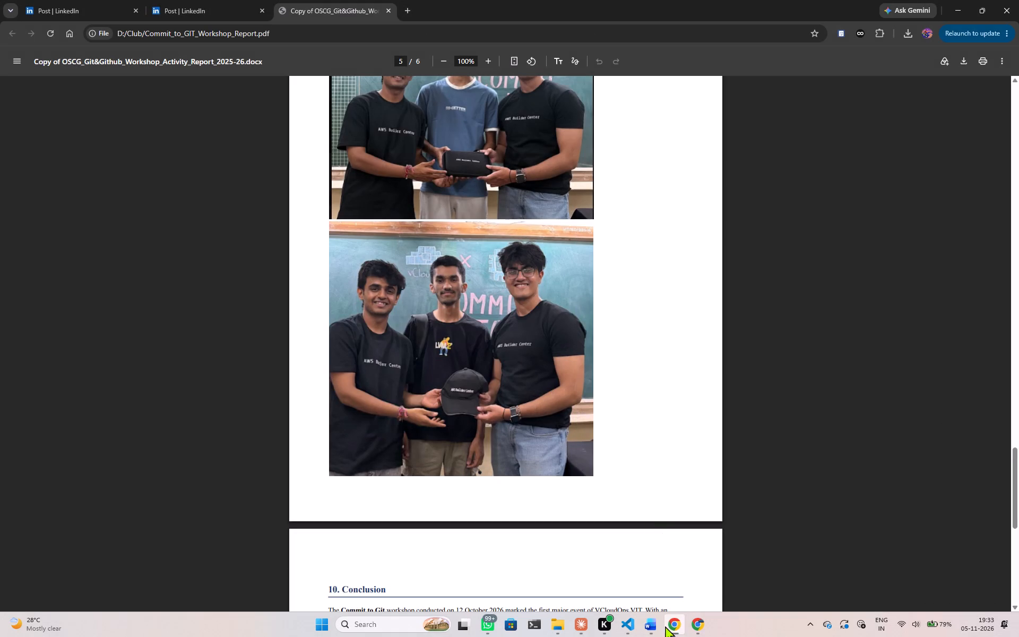
click(654, 627)
scroll(597, 453, down, 5)
click(712, 516)
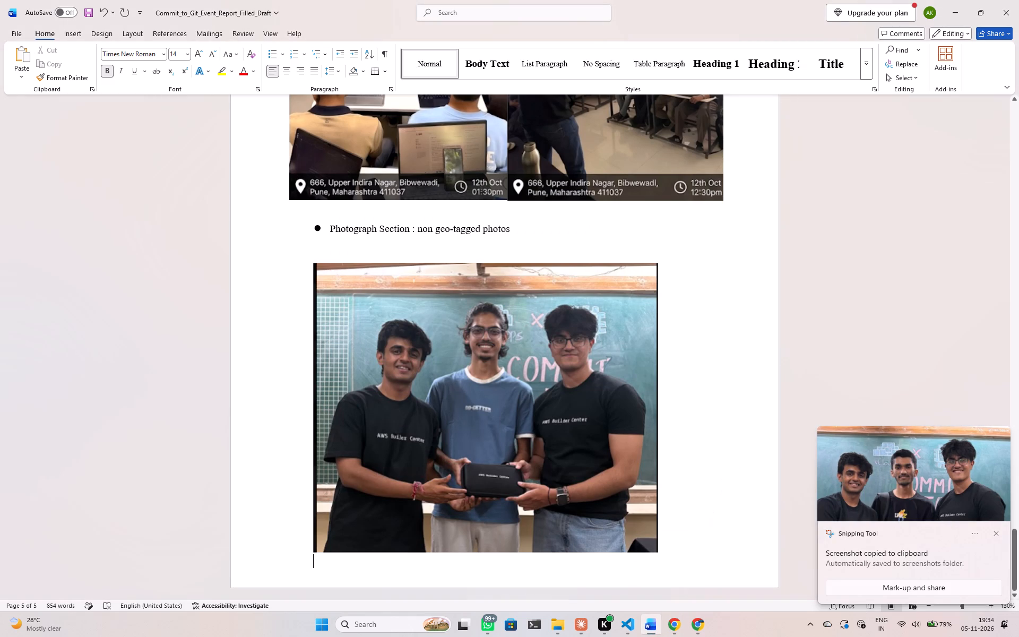
key(ctrl+v)
scroll(696, 523, down, 12)
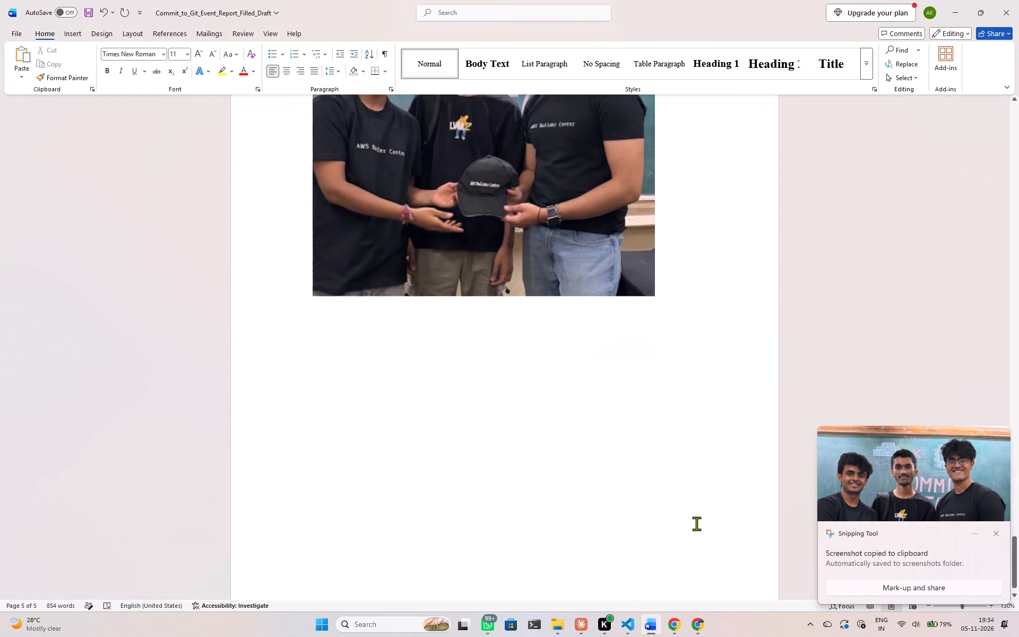
scroll(696, 523, up, 6)
scroll(660, 581, up, 20)
scroll(660, 581, up, 2)
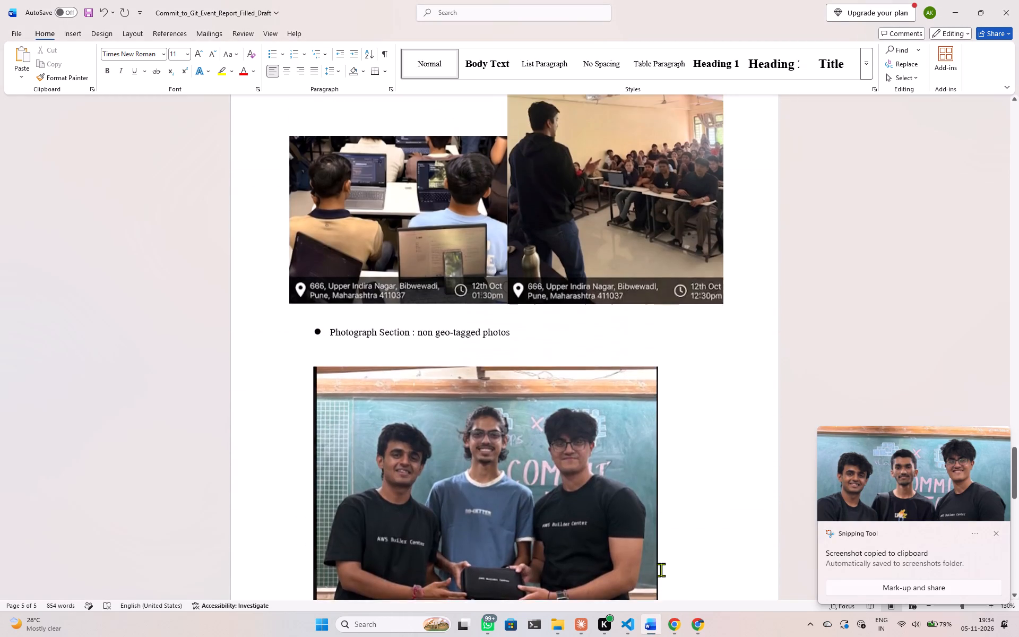
scroll(661, 570, up, 6)
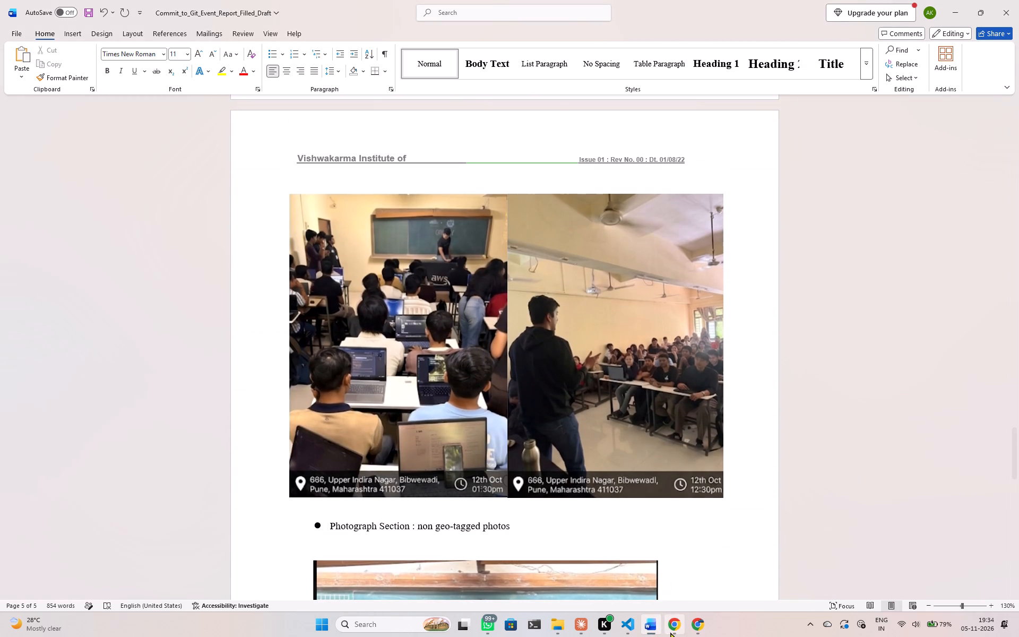
Snip the full classroom audience photo from page 4 of the PDF and paste it in the Word report after the cap photo.
click(671, 632)
scroll(531, 433, down, 5)
scroll(531, 433, up, 17)
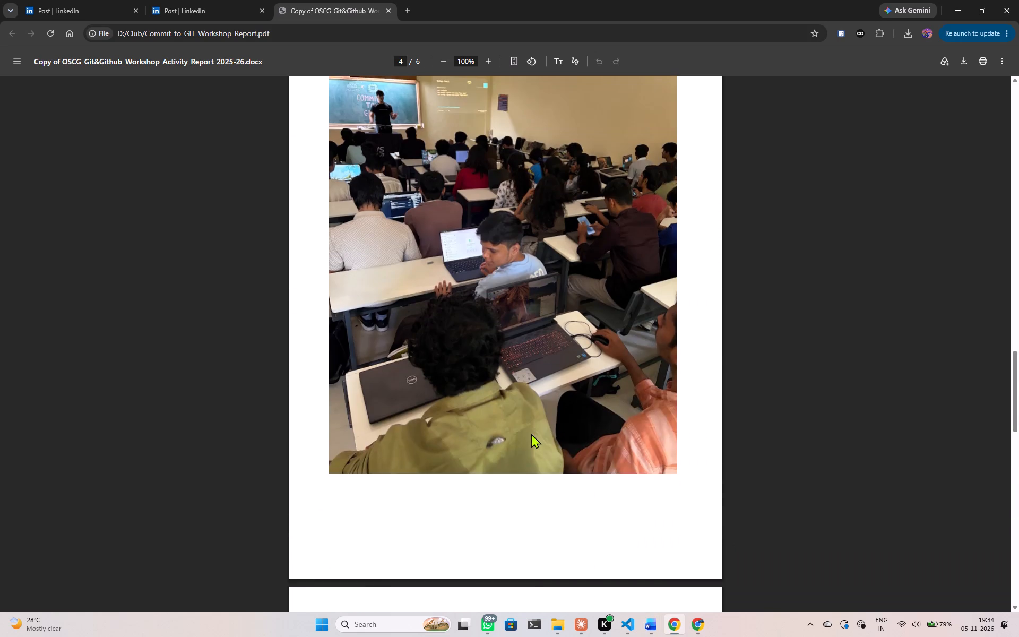
scroll(531, 434, up, 1)
key(shift+super+s)
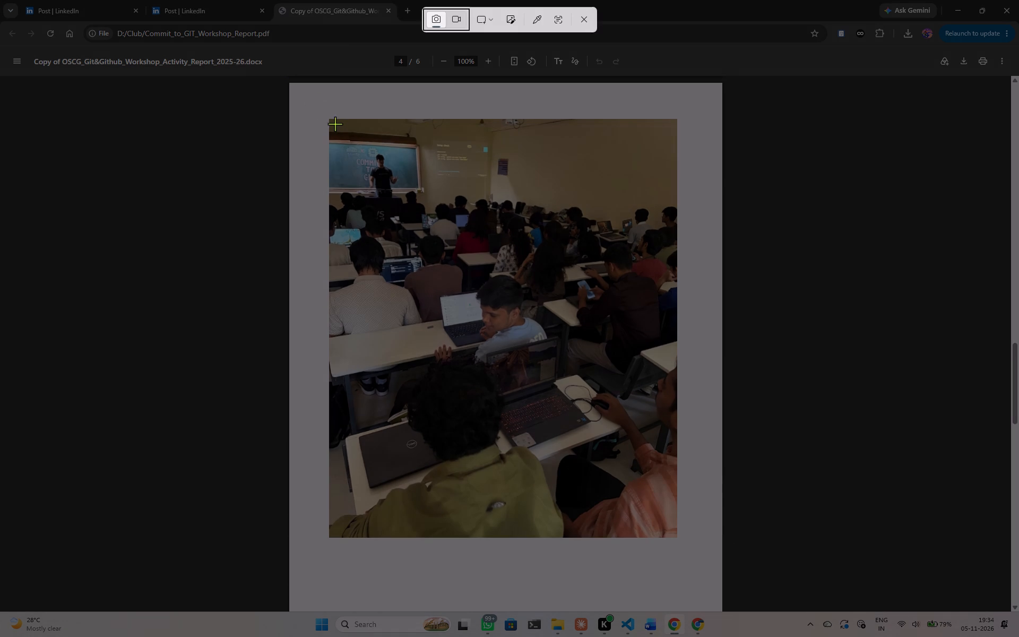
drag(328, 119, 679, 530)
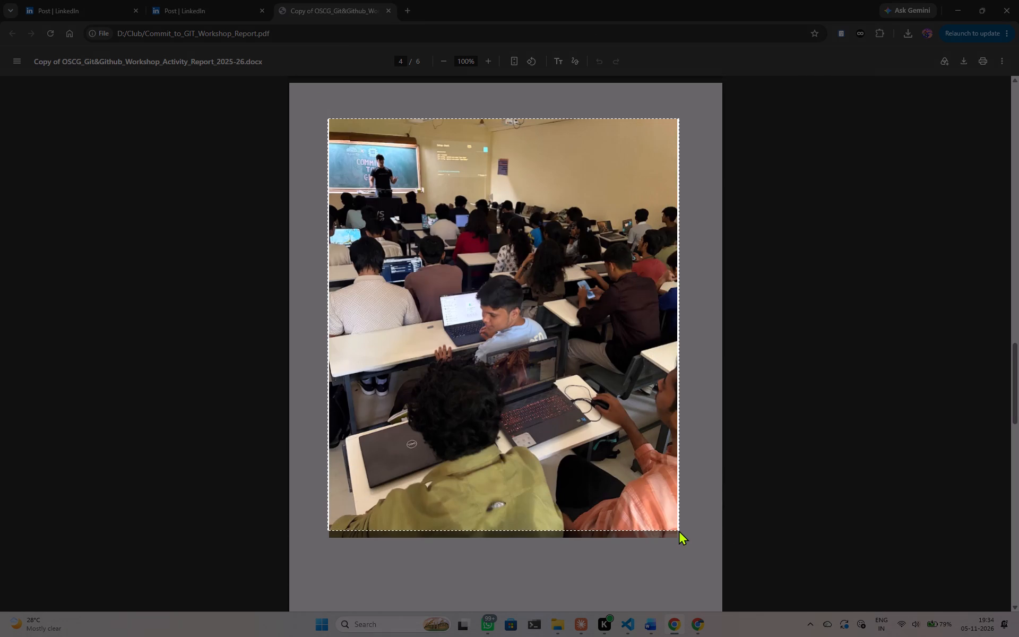
drag(679, 530, 675, 535)
click(656, 624)
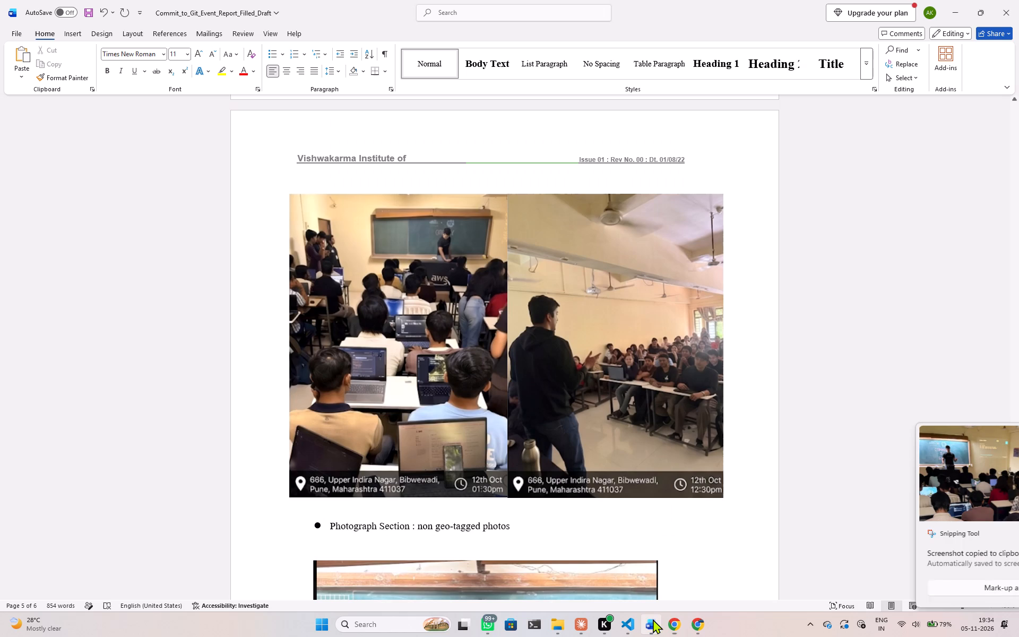
scroll(584, 507, down, 19)
scroll(582, 536, down, 3)
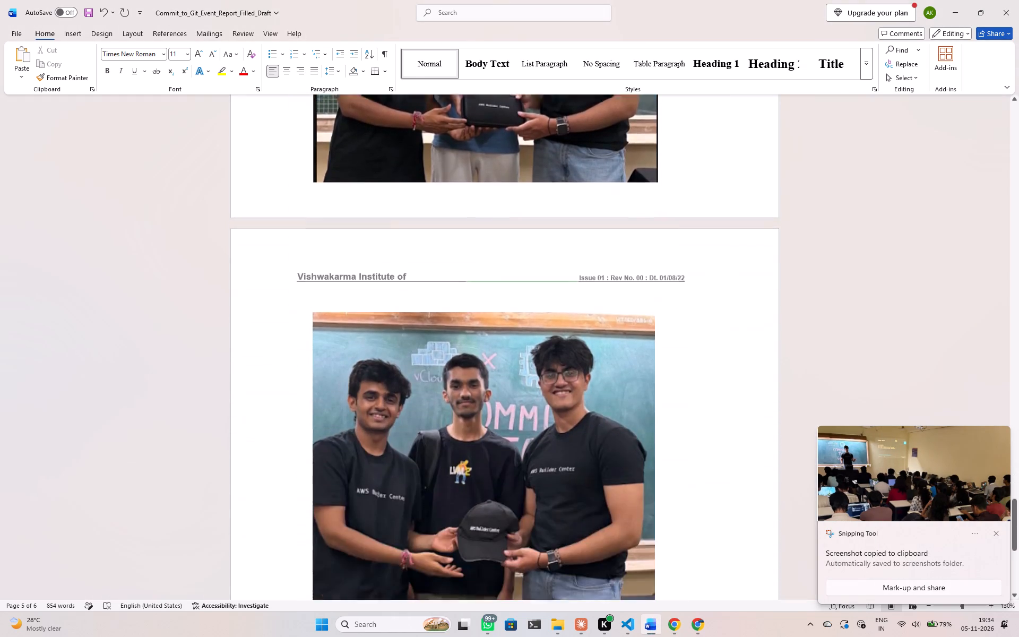
scroll(586, 533, down, 6)
click(699, 368)
key(ctrl+v)
scroll(664, 419, up, 2)
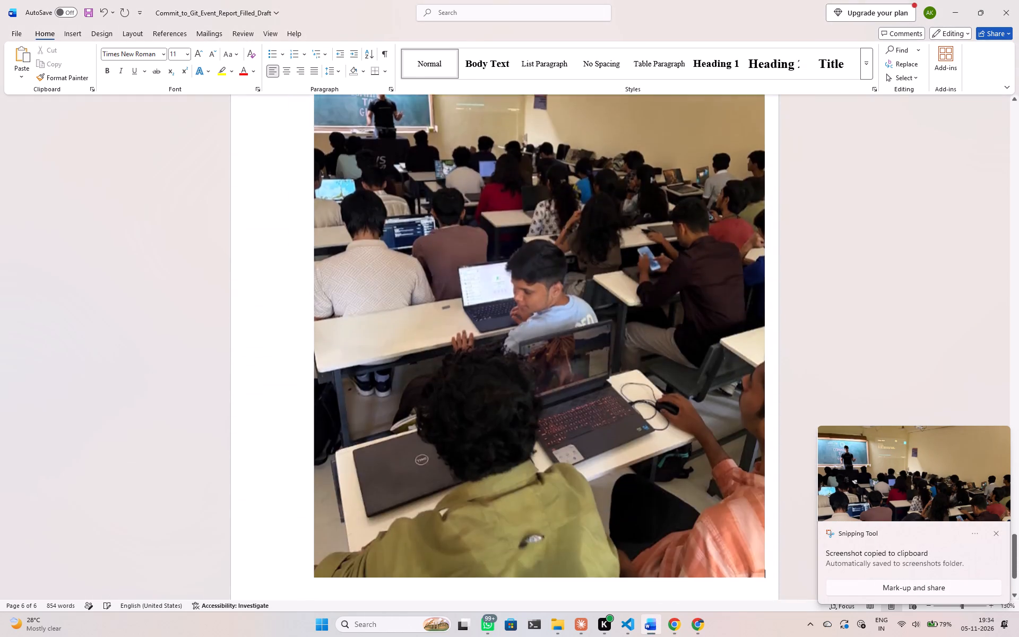
scroll(664, 419, up, 20)
scroll(664, 419, up, 20)
scroll(664, 419, up, 1)
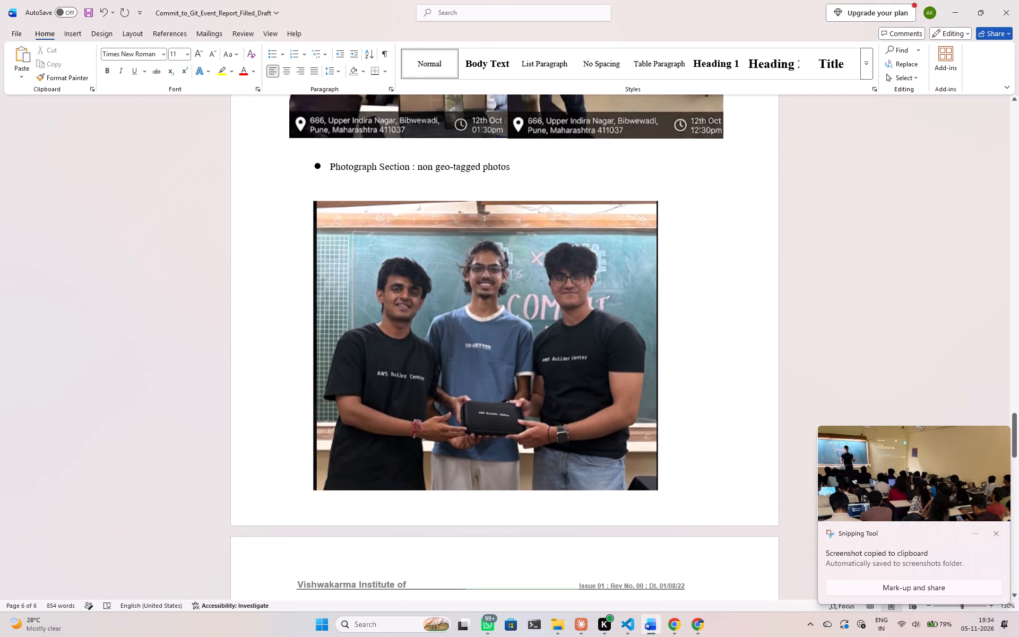
Shrink the black case photo under the non geo-tagged photos heading to roughly half the text width.
click(536, 381)
drag(657, 488, 500, 451)
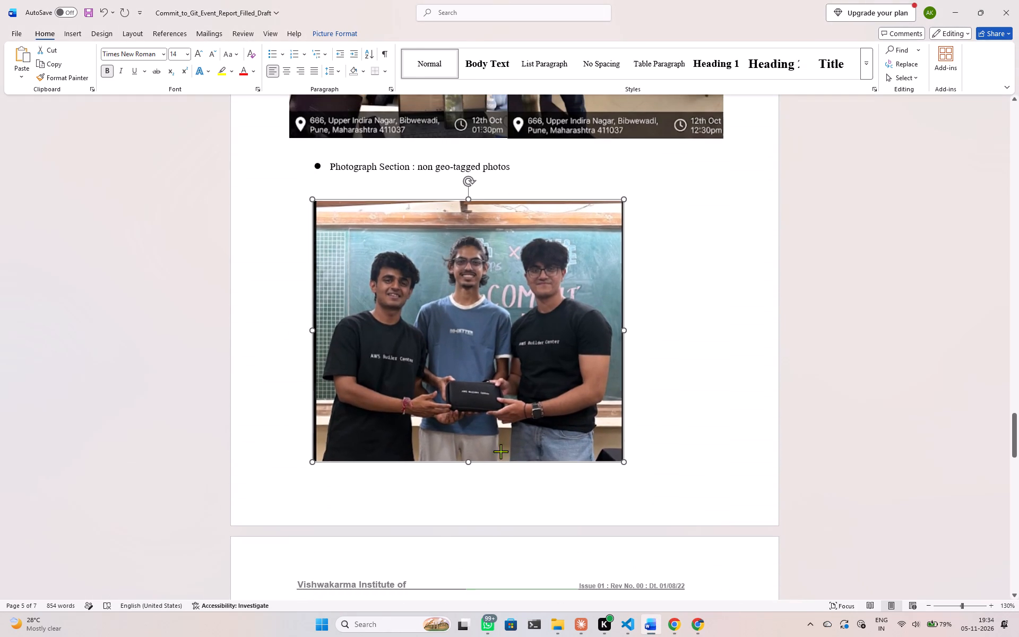
drag(500, 451, 460, 378)
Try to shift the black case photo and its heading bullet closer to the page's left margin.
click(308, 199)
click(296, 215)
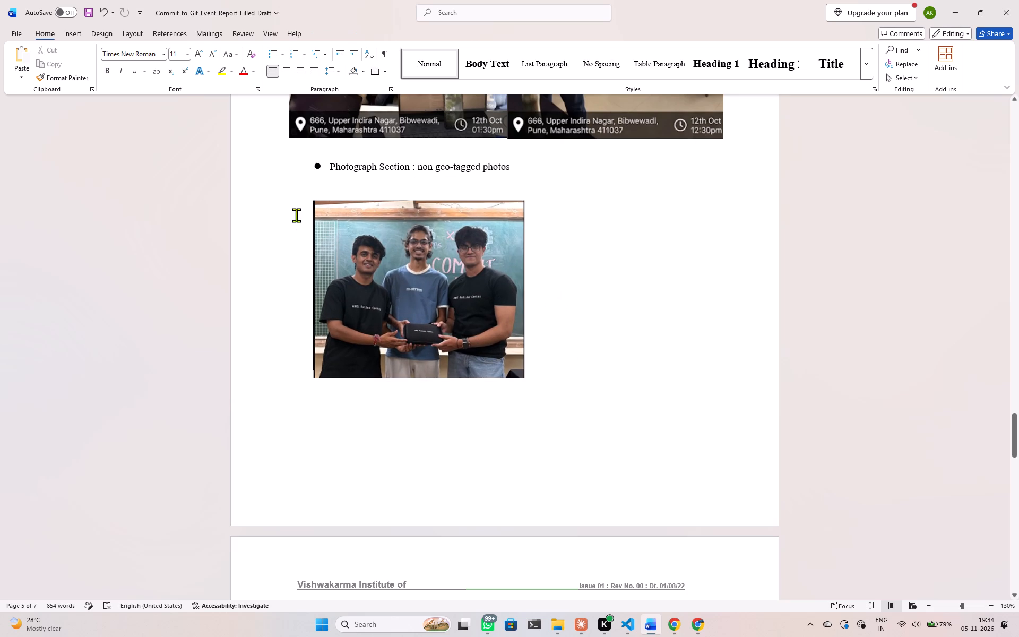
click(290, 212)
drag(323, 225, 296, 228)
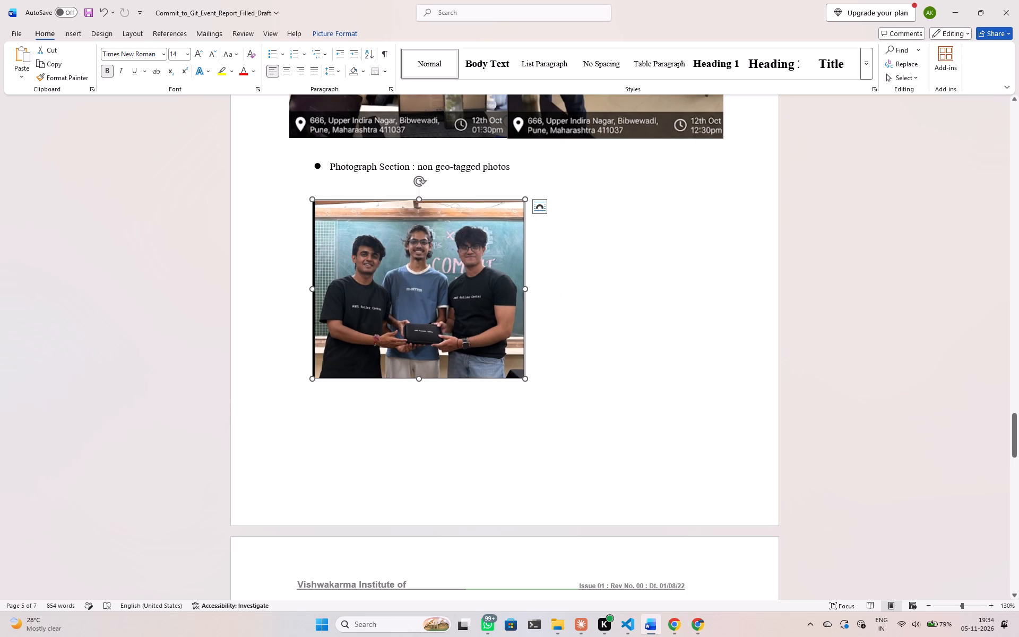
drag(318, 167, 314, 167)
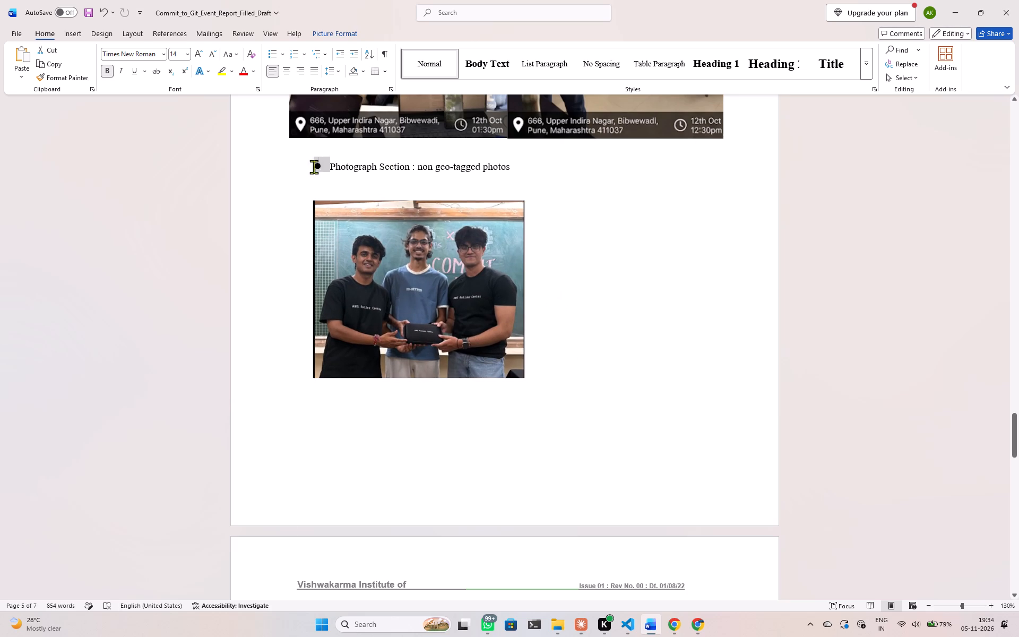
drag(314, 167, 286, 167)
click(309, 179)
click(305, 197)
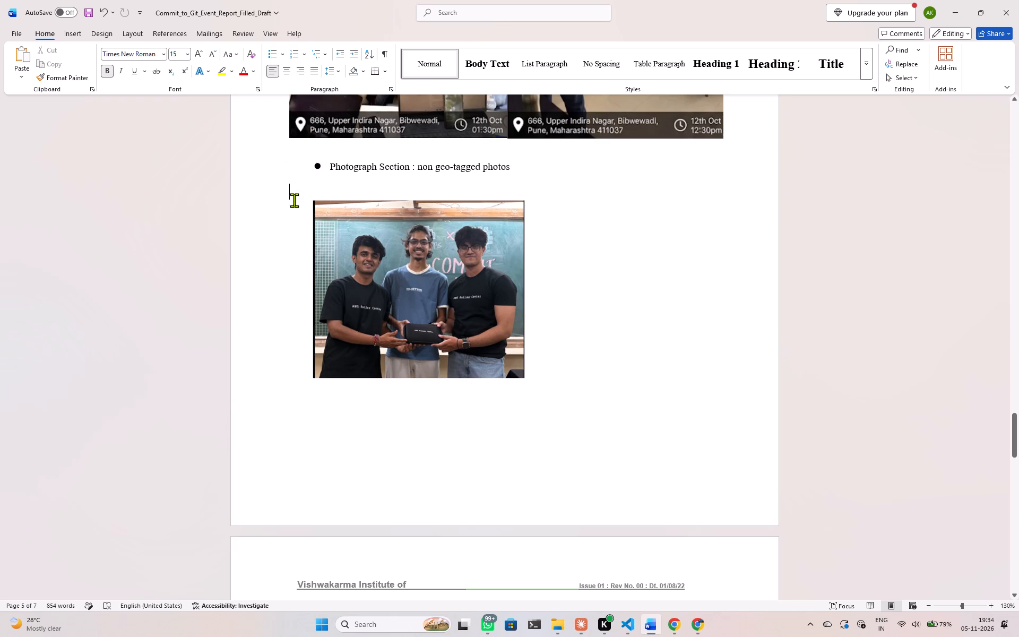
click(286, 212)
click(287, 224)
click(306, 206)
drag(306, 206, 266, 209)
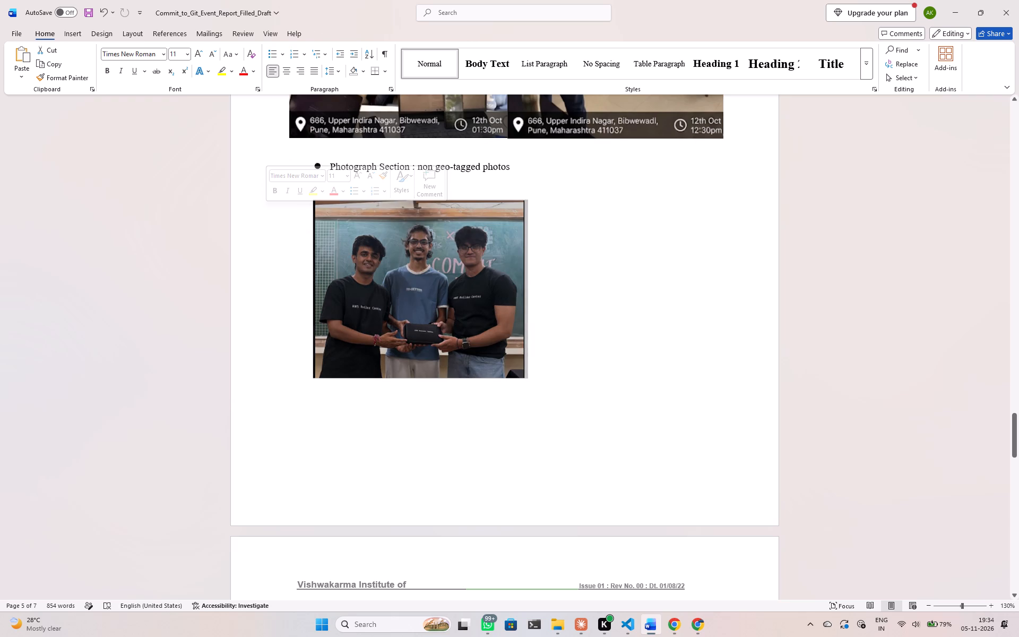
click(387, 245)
Delete the blank line between the non geo-tagged photos heading and the black case photo.
click(387, 176)
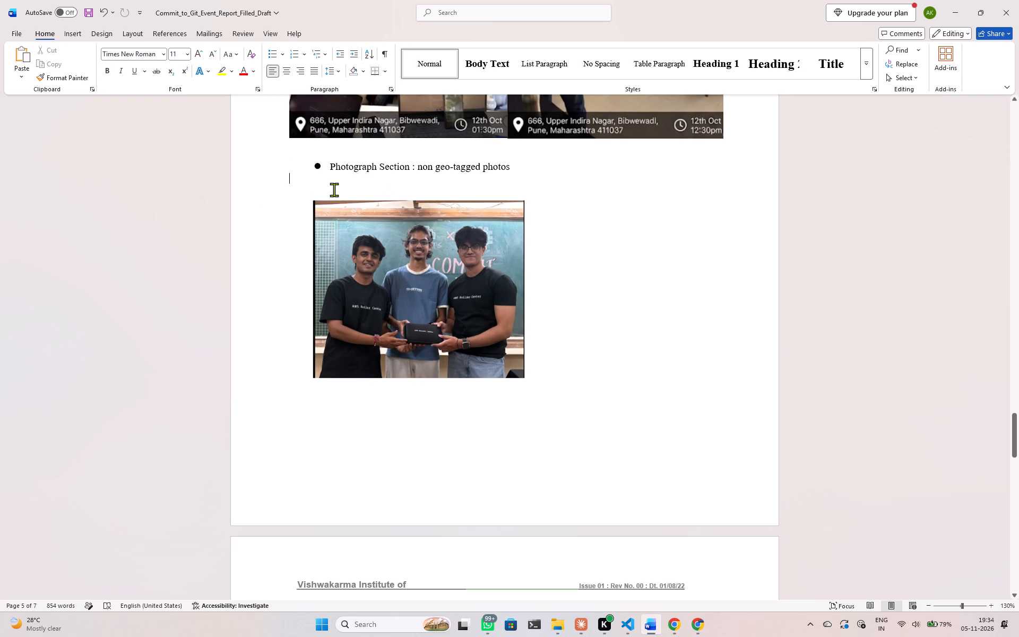
key(BackSpace)
Stretch the black case photo slightly taller while keeping its width.
click(461, 202)
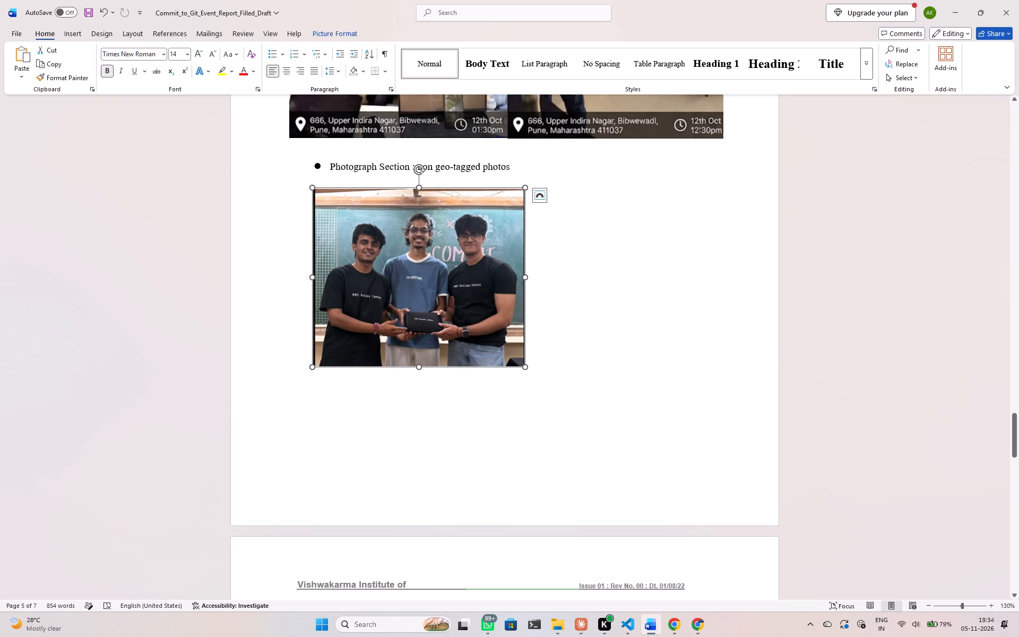
drag(418, 367, 435, 381)
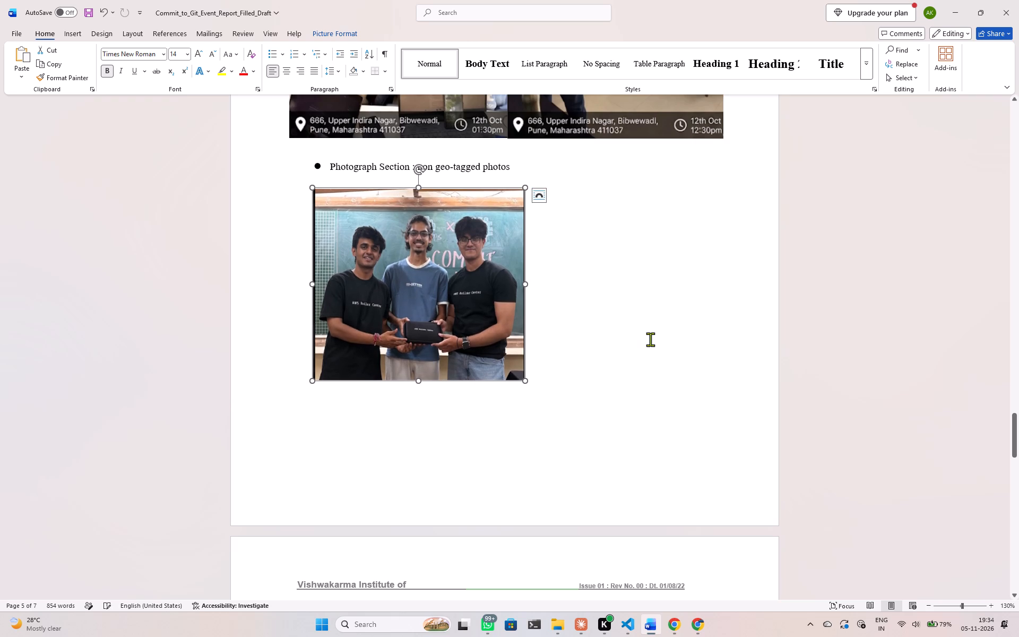
click(650, 339)
Shrink the black cap photo on the following page until it fits beside the black case photo.
scroll(594, 407, up, 1)
scroll(590, 424, down, 6)
drag(562, 561, 563, 555)
scroll(574, 529, down, 6)
scroll(654, 529, down, 4)
drag(652, 471, 491, 399)
scroll(474, 400, up, 13)
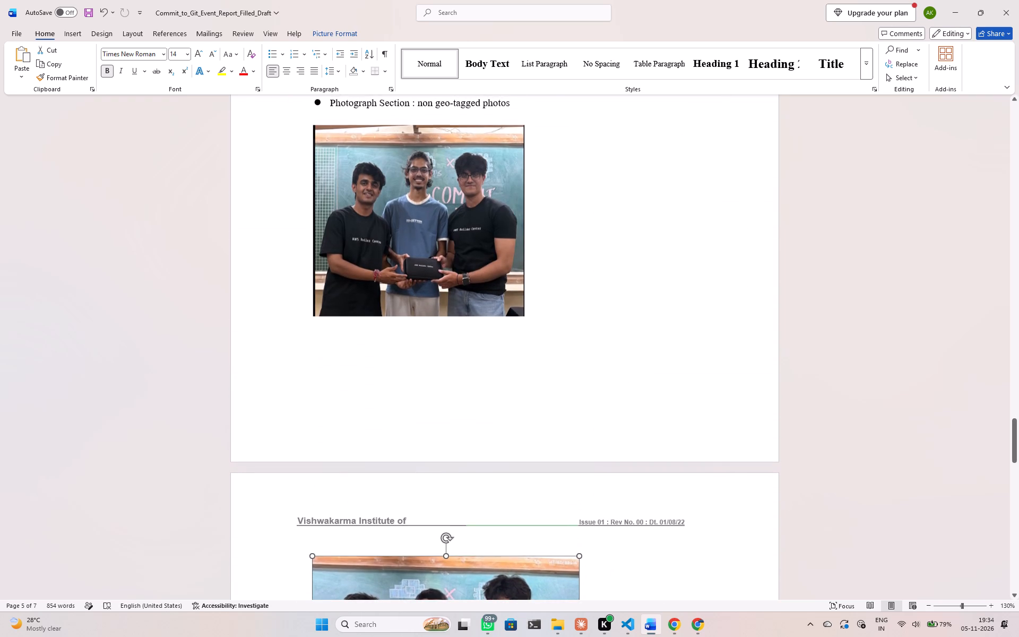
drag(464, 588, 621, 184)
scroll(614, 311, down, 6)
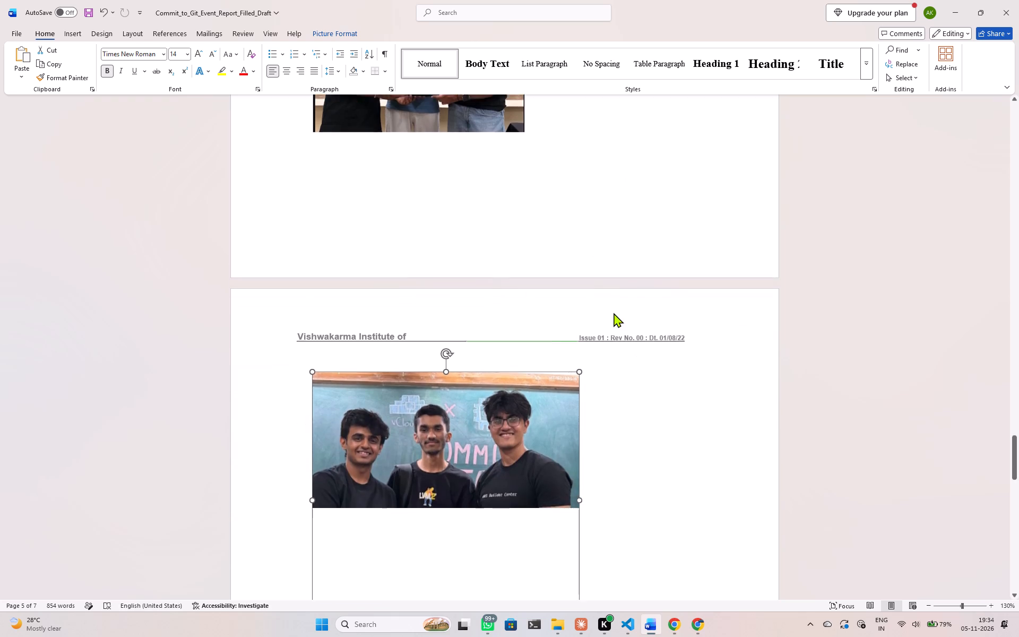
scroll(613, 314, down, 5)
drag(577, 463, 528, 423)
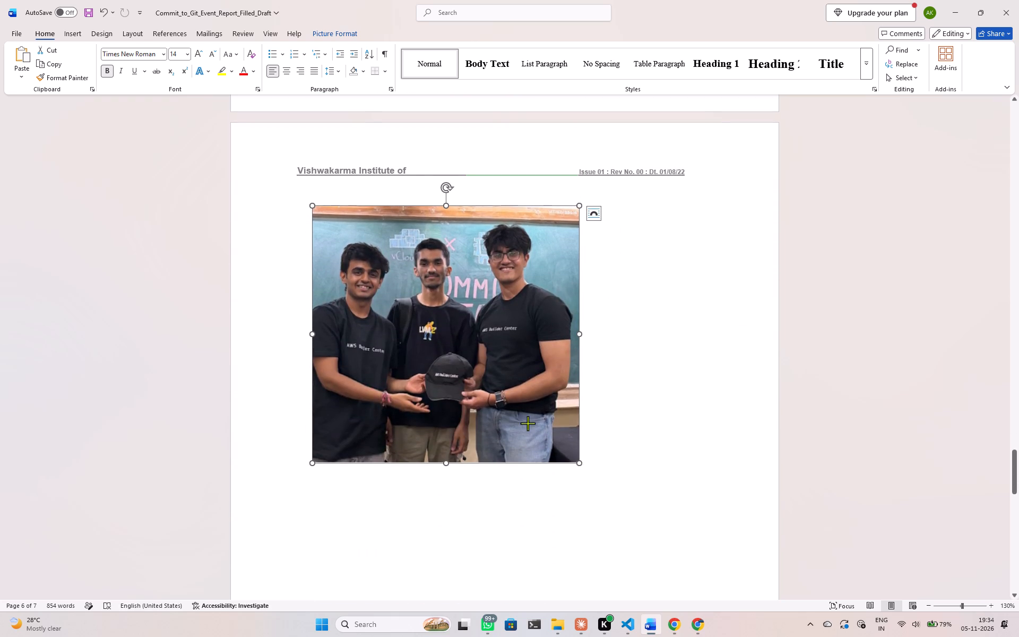
drag(528, 423, 523, 420)
drag(533, 315, 512, 311)
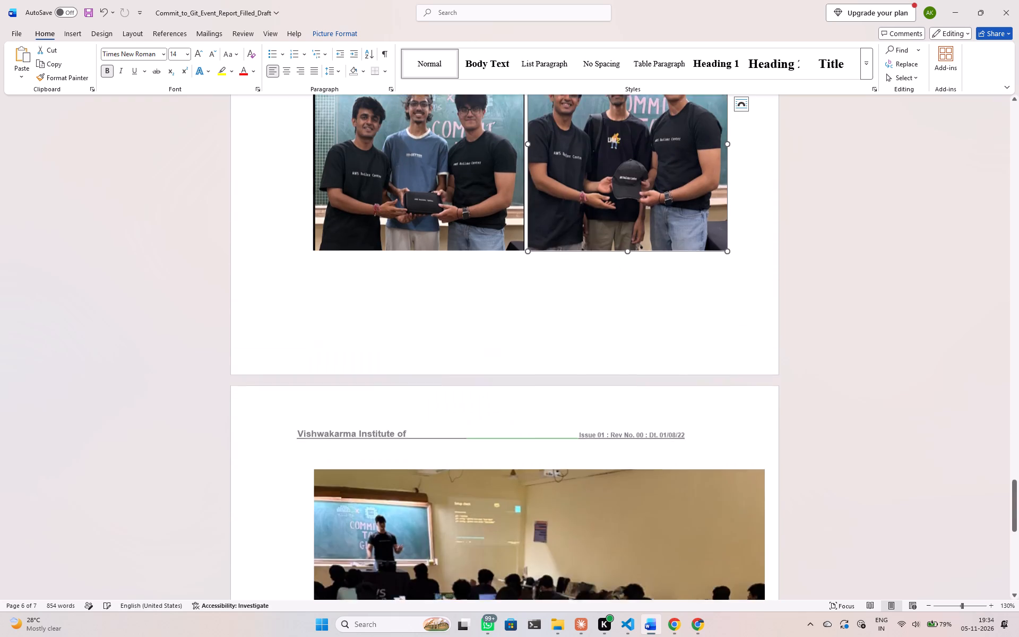
Resize the black case and black cap photos so they have matching heights and fill the row side by side.
scroll(536, 355, up, 2)
scroll(536, 355, down, 1)
click(478, 226)
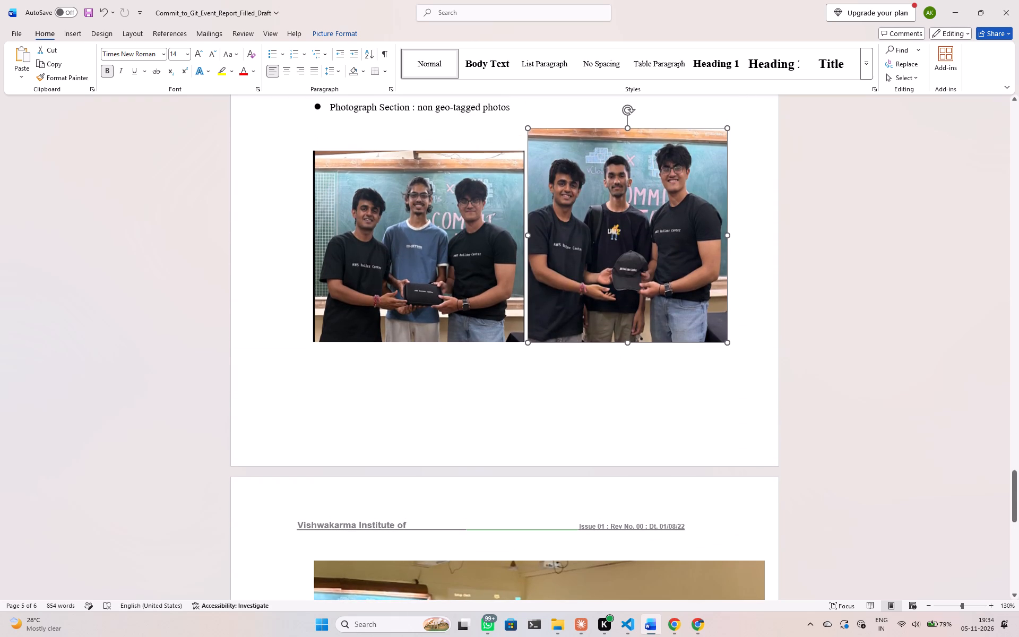
drag(522, 342, 506, 332)
click(643, 253)
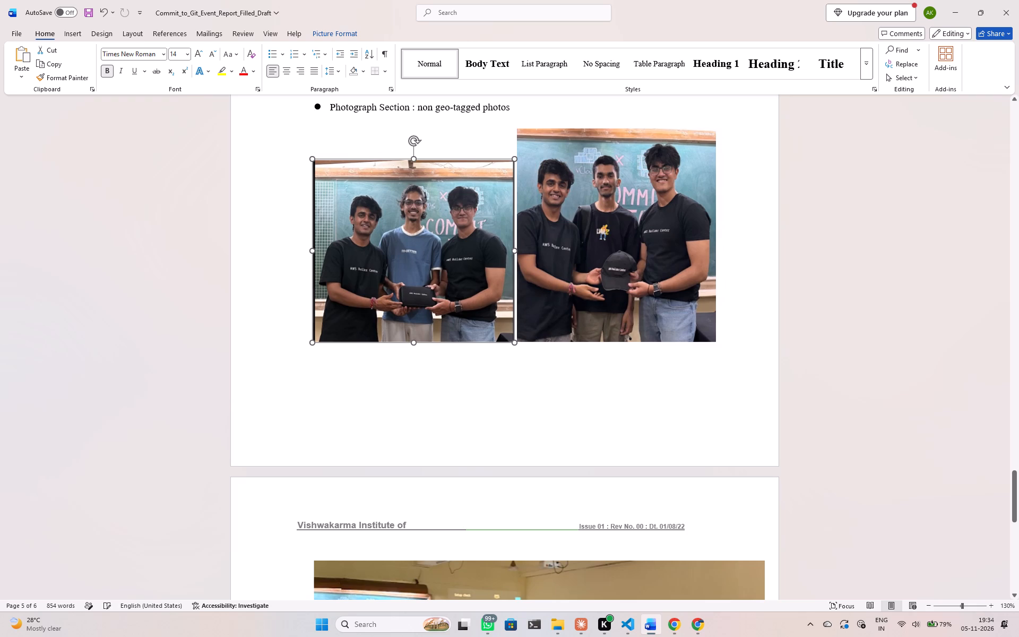
drag(716, 237, 731, 236)
drag(730, 129, 712, 167)
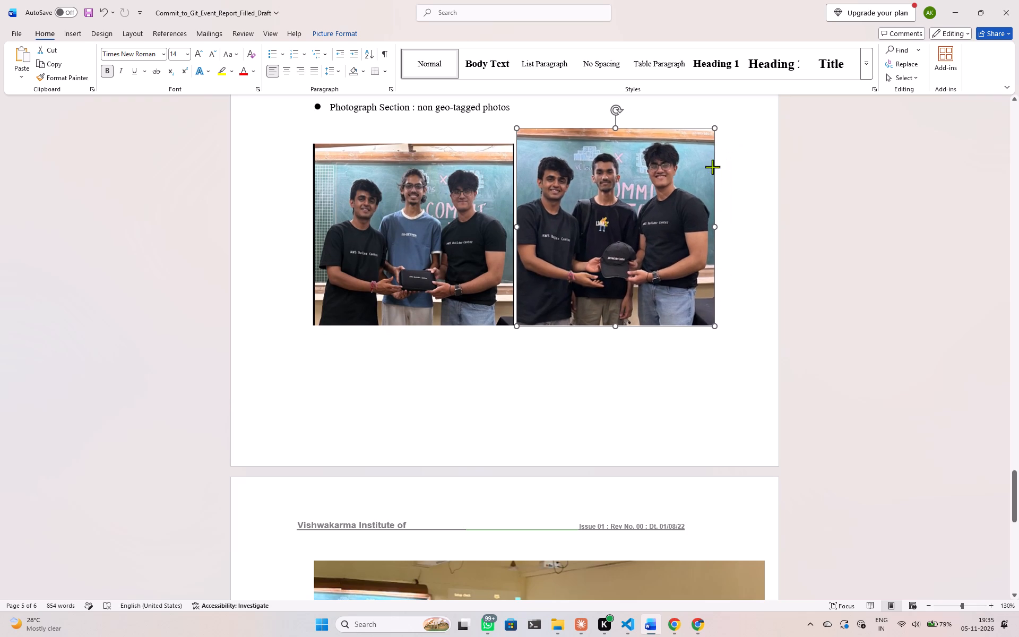
drag(712, 167, 711, 162)
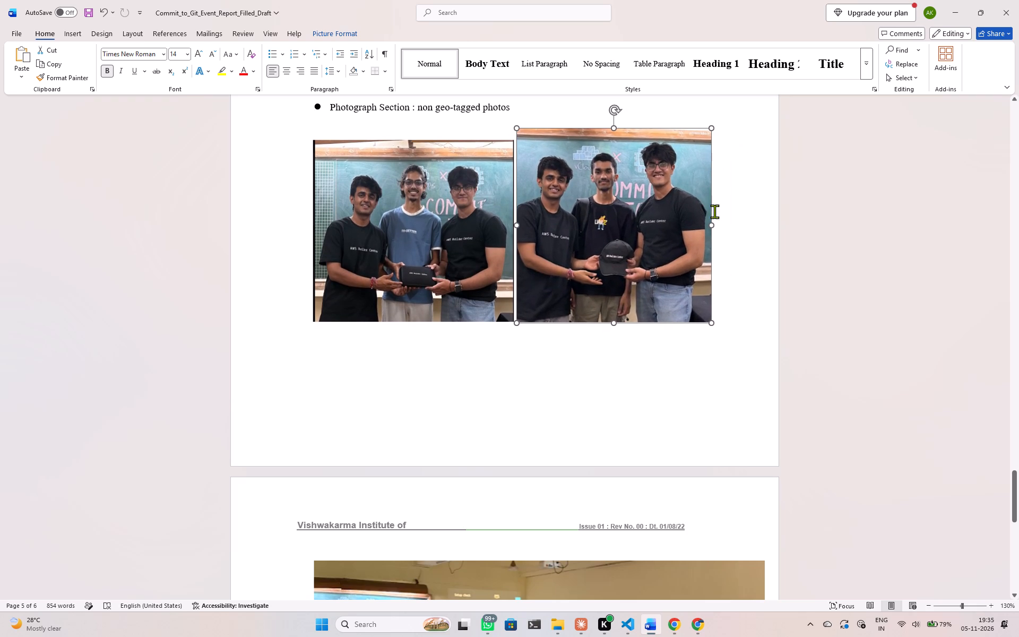
click(711, 225)
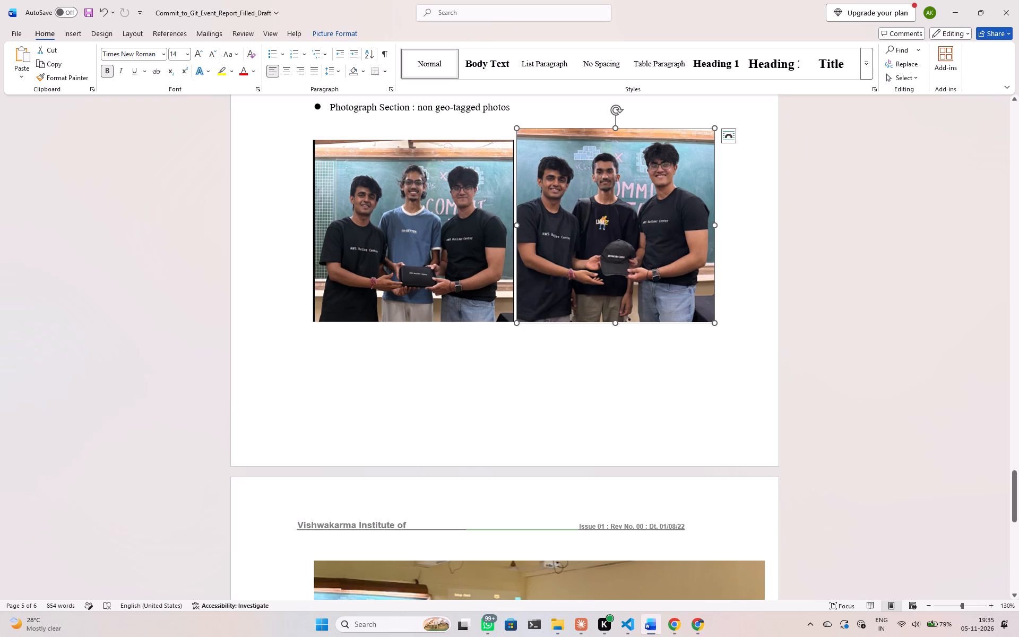
click(491, 170)
drag(515, 138, 524, 128)
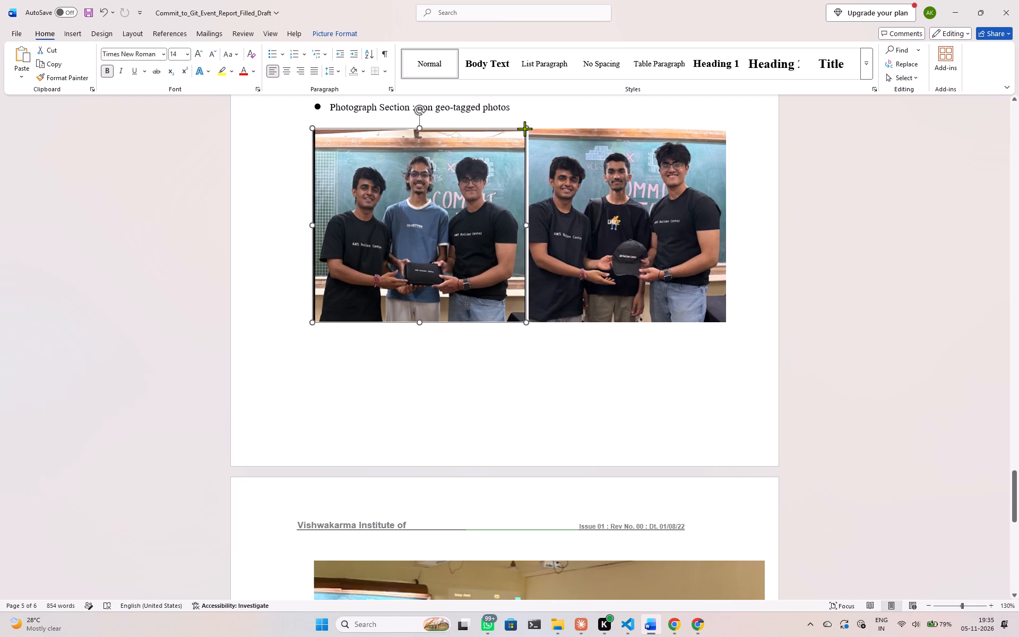
drag(524, 128, 528, 127)
click(869, 279)
Shrink the classroom audience photo on the last page proportionally so it fits within the page margins.
scroll(697, 358, down, 12)
click(538, 351)
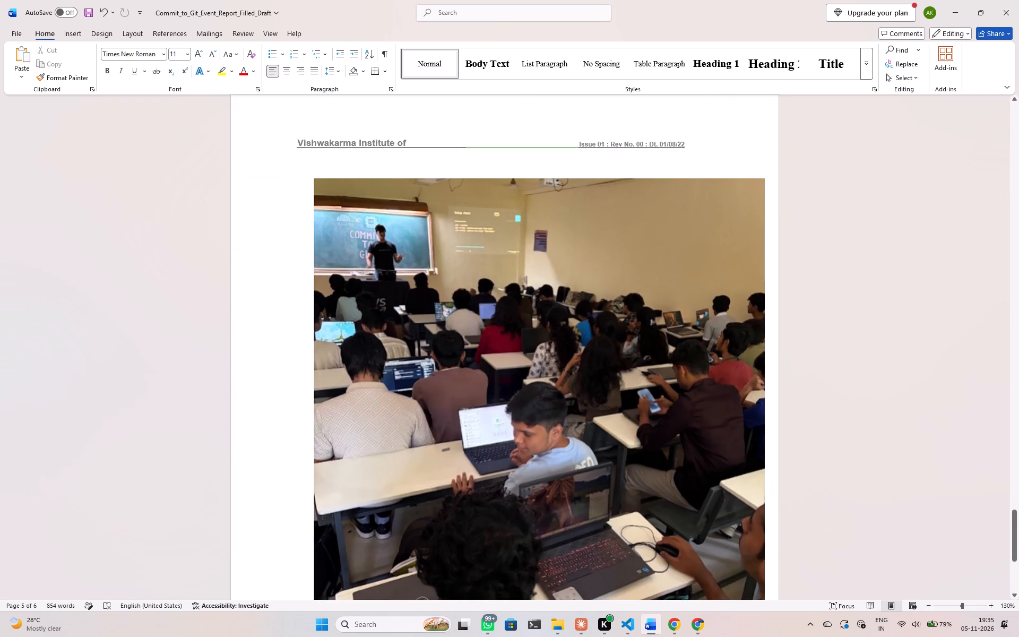
scroll(541, 353, down, 3)
scroll(591, 393, down, 4)
drag(763, 497, 644, 337)
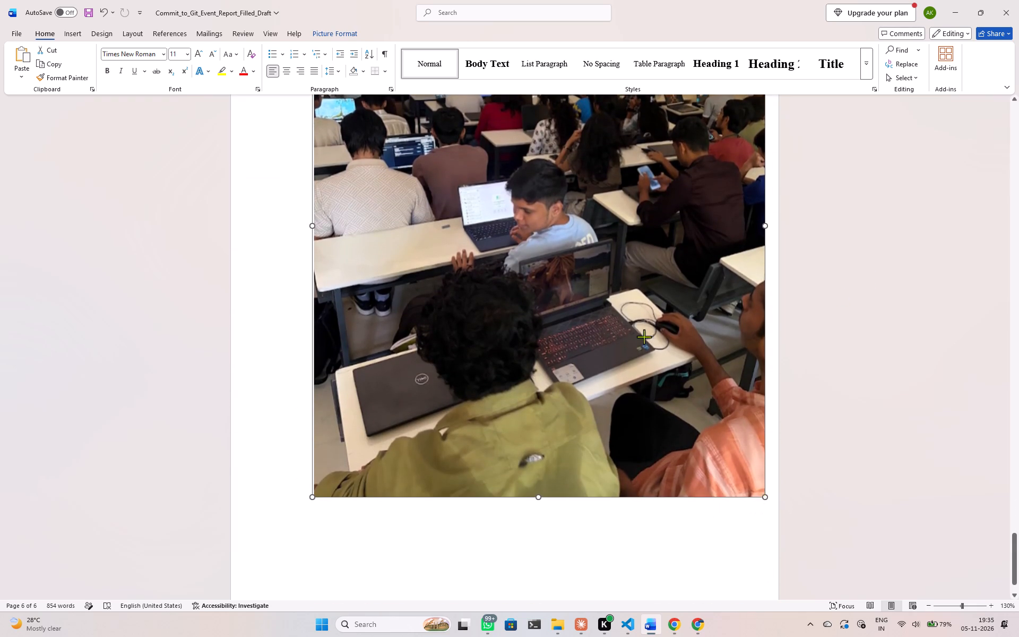
drag(644, 337, 688, 277)
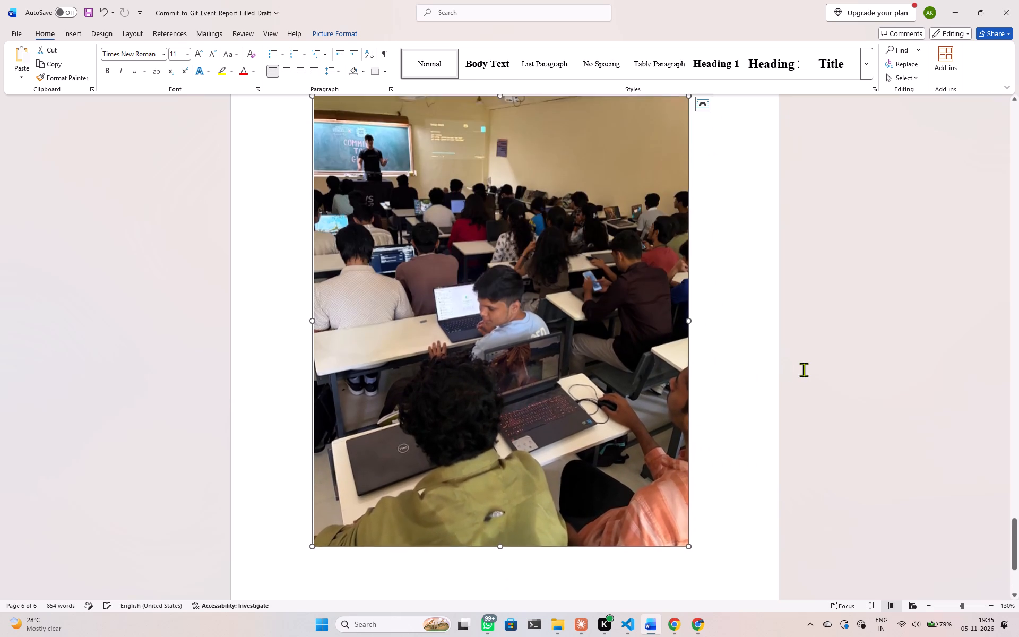
scroll(804, 369, up, 5)
click(687, 360)
scroll(830, 381, down, 2)
click(830, 381)
Review the report from the last photo page back to the title page.
scroll(830, 381, down, 6)
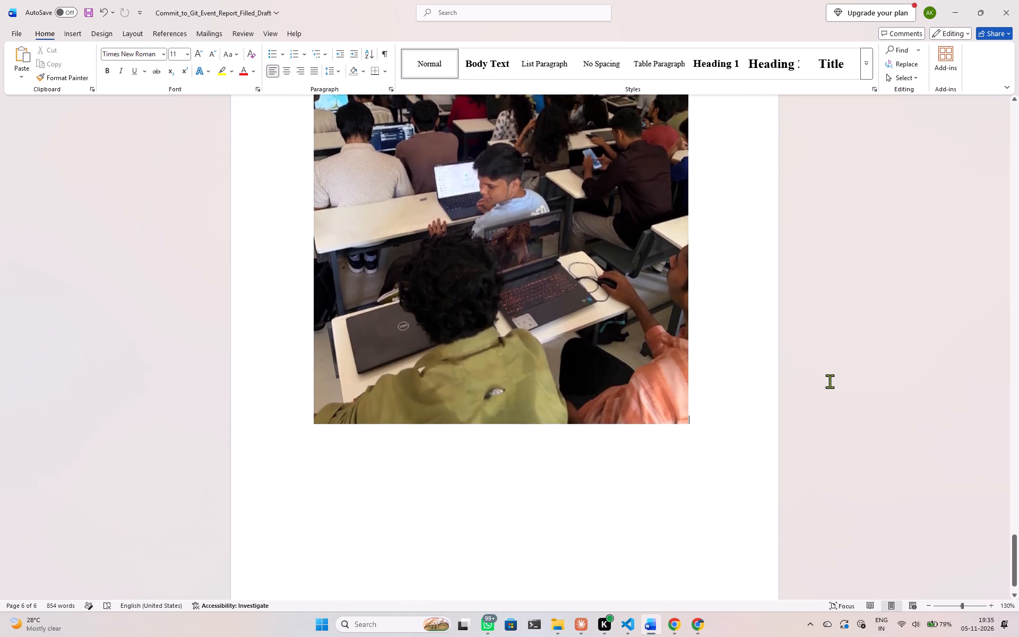
scroll(830, 381, up, 20)
scroll(830, 381, up, 13)
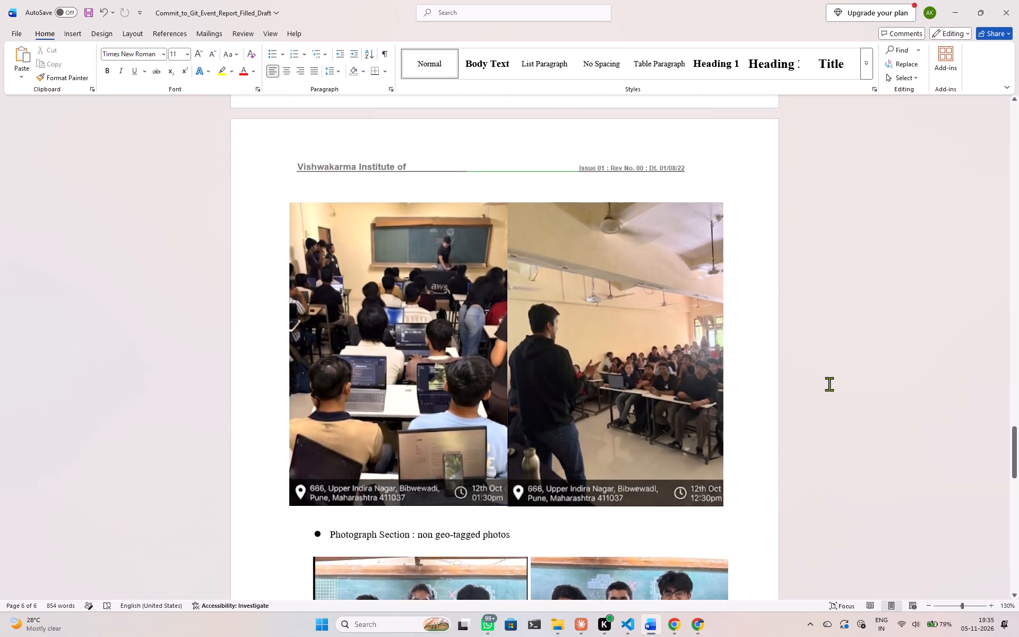
scroll(829, 384, up, 20)
scroll(829, 384, up, 20)
scroll(829, 384, up, 3)
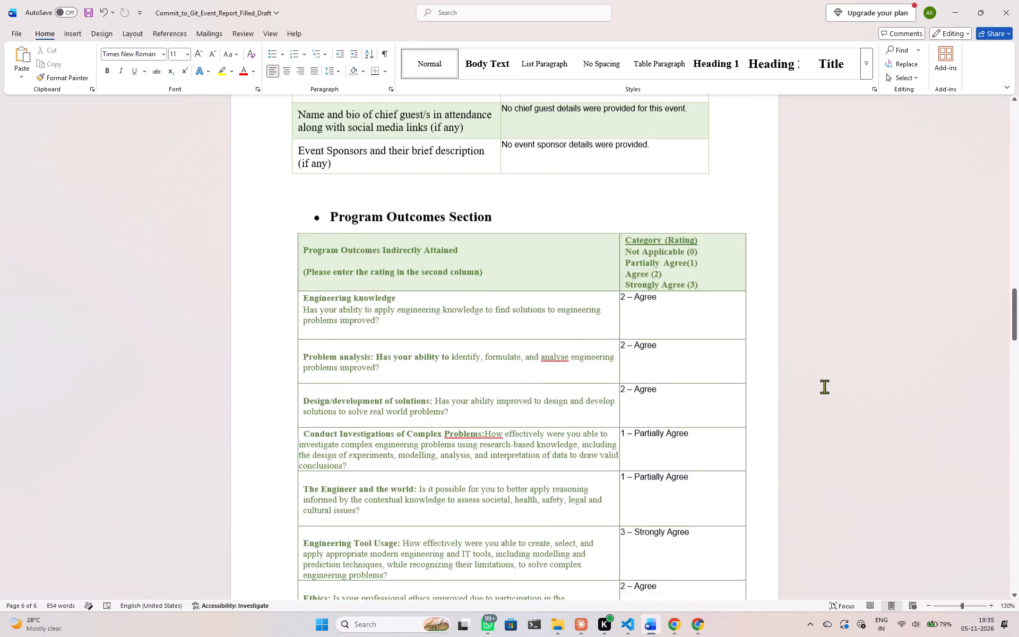
scroll(824, 386, up, 18)
scroll(824, 386, up, 20)
scroll(824, 386, up, 2)
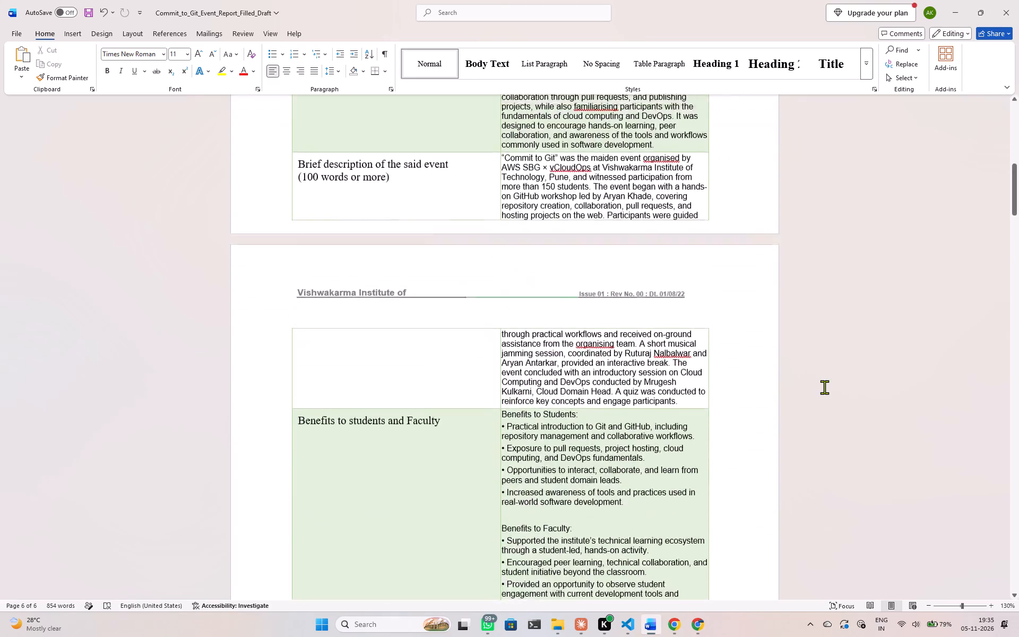
scroll(824, 387, up, 18)
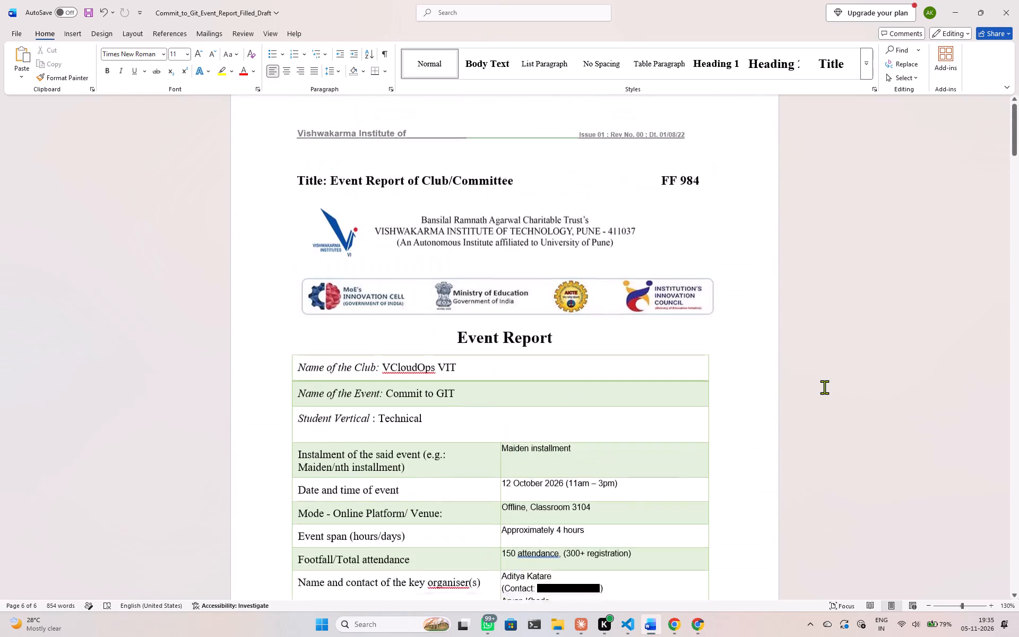
scroll(824, 387, up, 13)
Print all pages of the report with Microsoft Print to PDF, choosing the Club folder on New Volume (D:) as the save location.
click(23, 35)
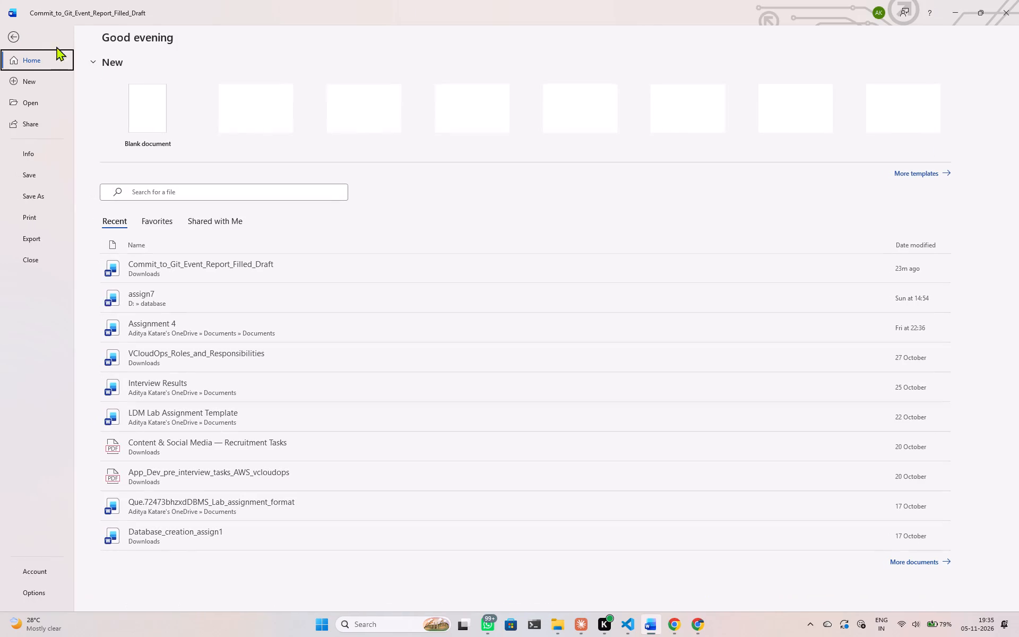
click(40, 216)
click(114, 75)
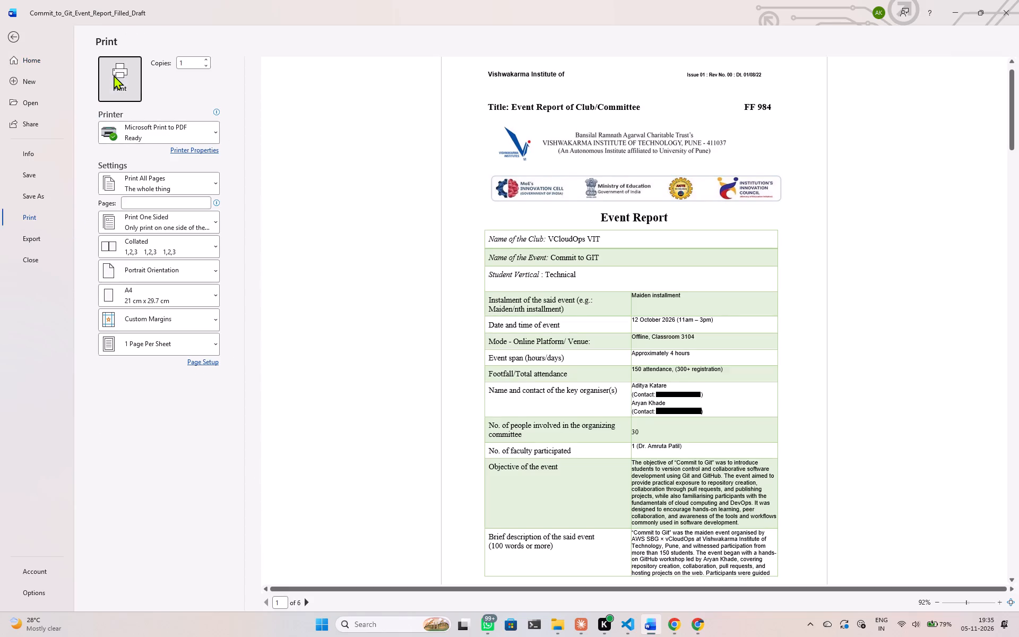
scroll(64, 150, down, 6)
click(61, 107)
click(55, 135)
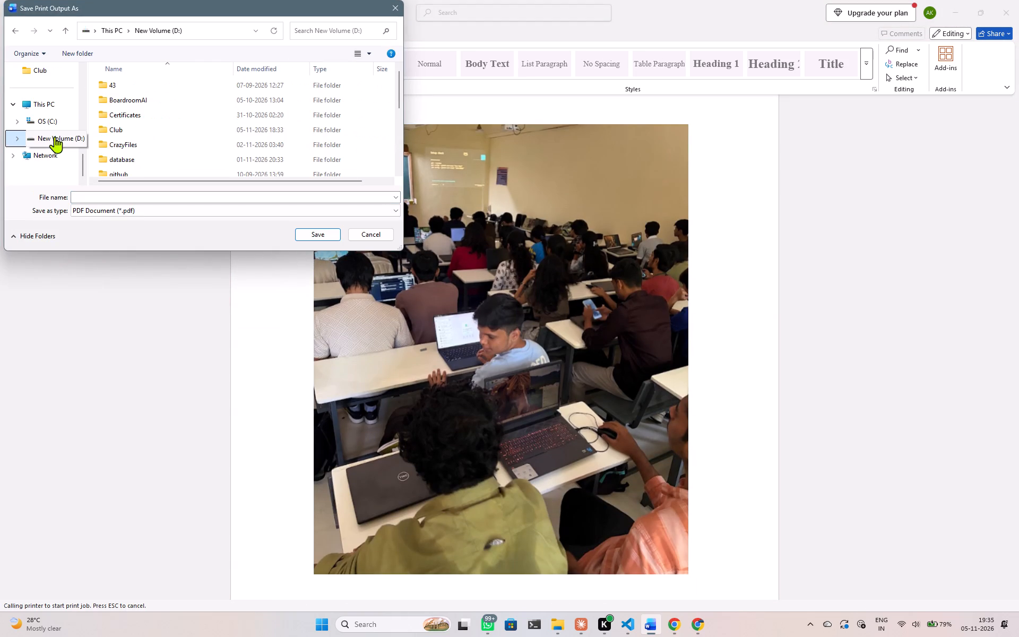
click(139, 124)
click(137, 125)
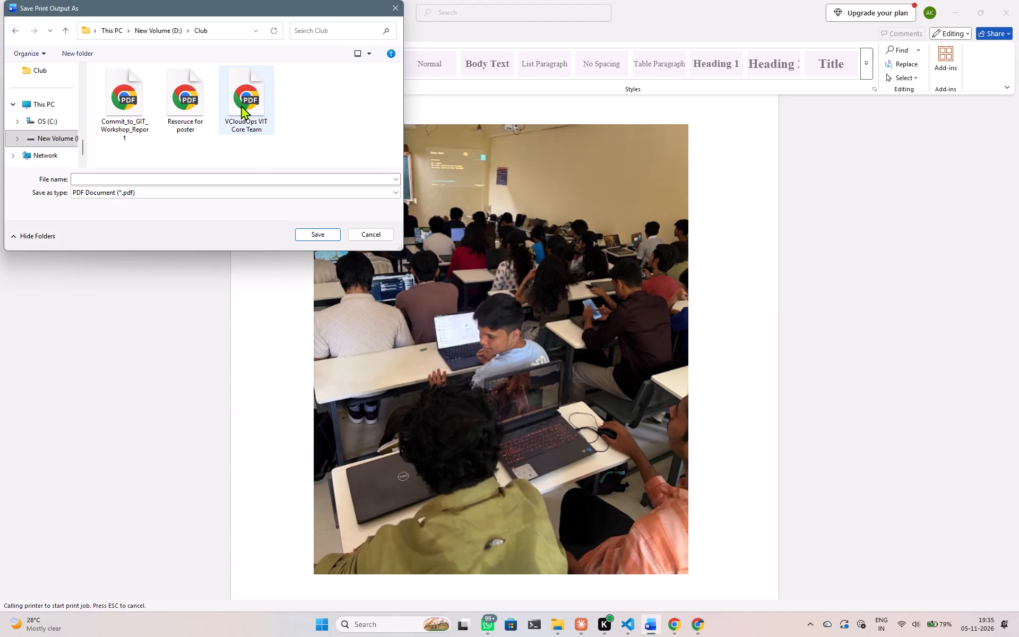
Save the printed PDF in the Club folder as Commit_to_GIT_Event_Report, adapting the name of the existing workshop report file.
click(127, 100)
click(176, 176)
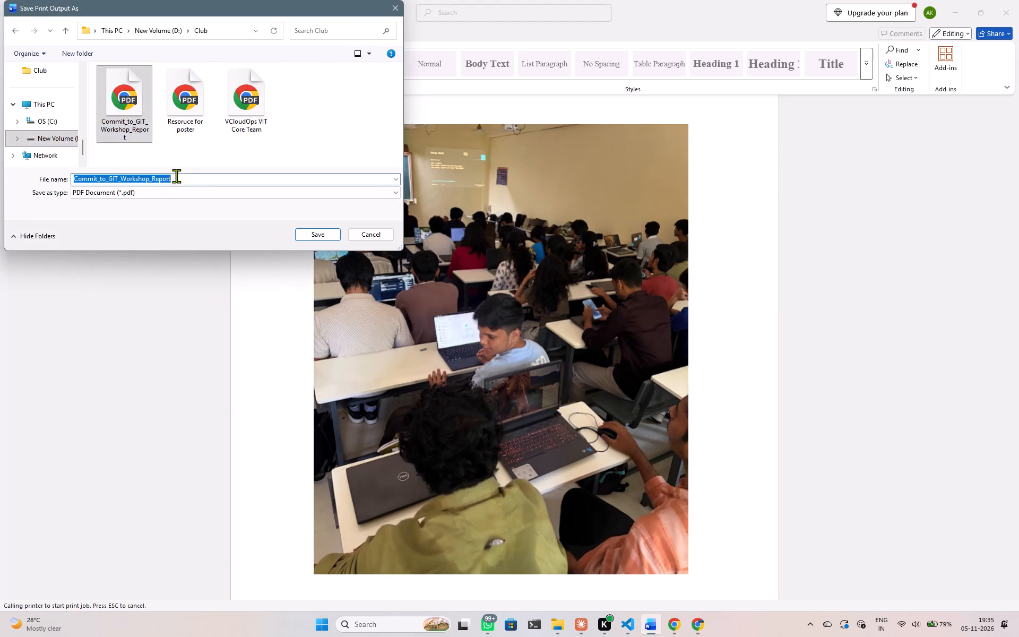
click(175, 177)
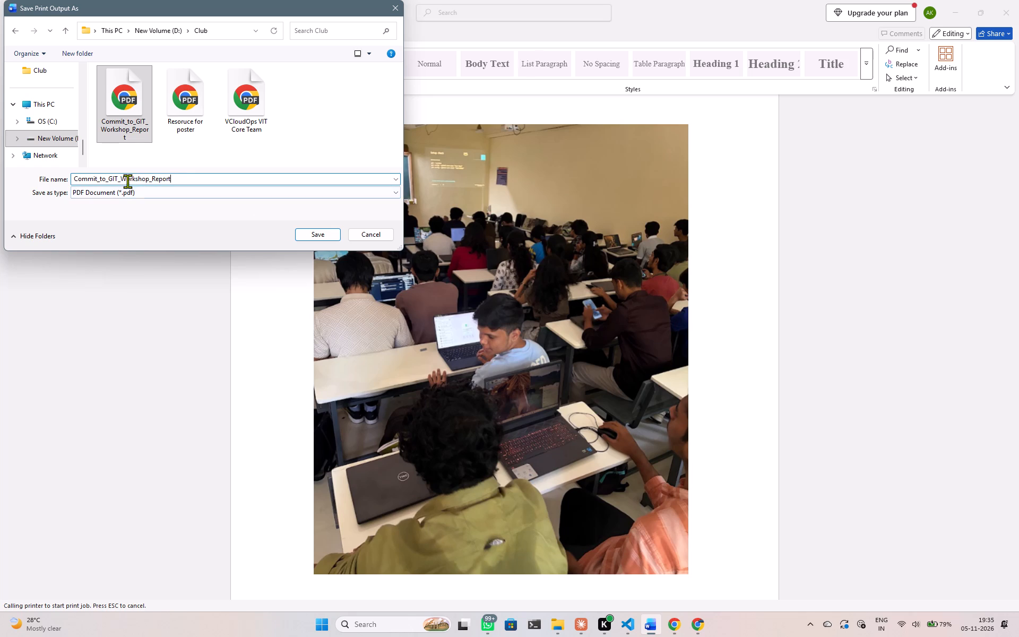
click(152, 179)
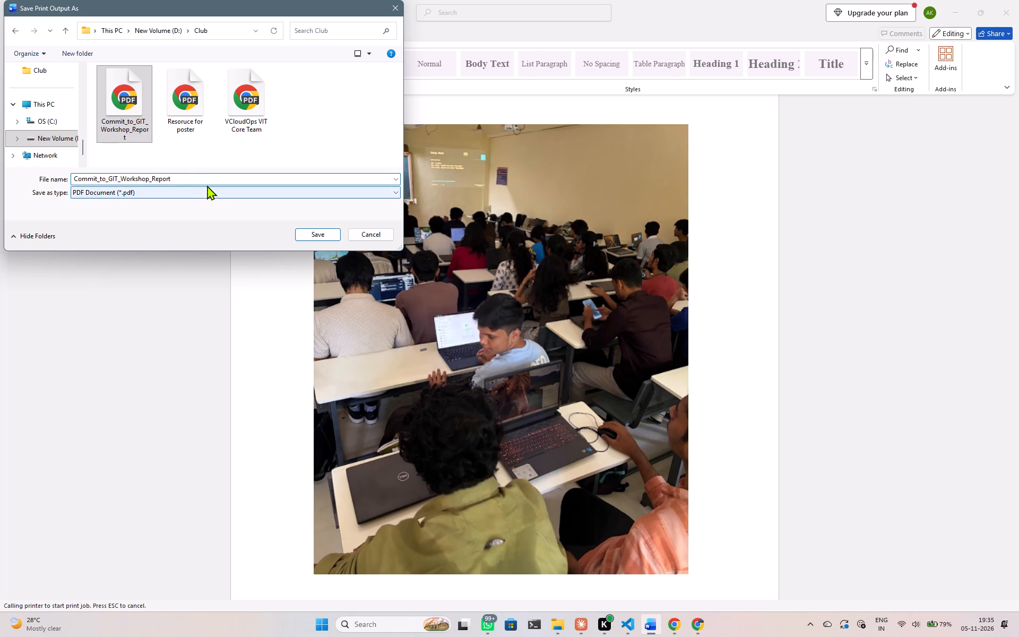
click(115, 177)
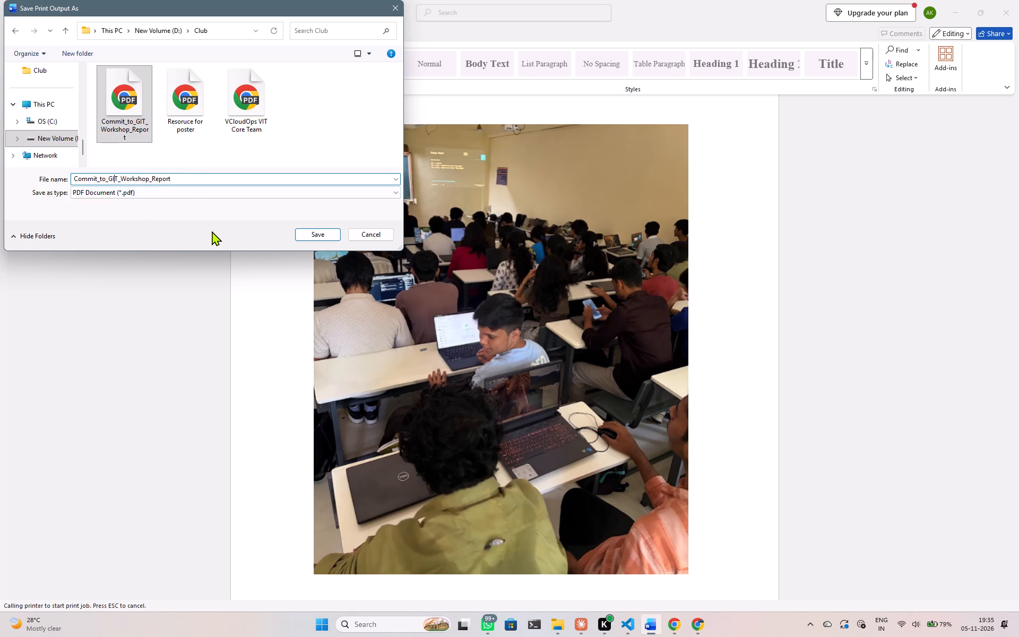
click(191, 174)
click(191, 184)
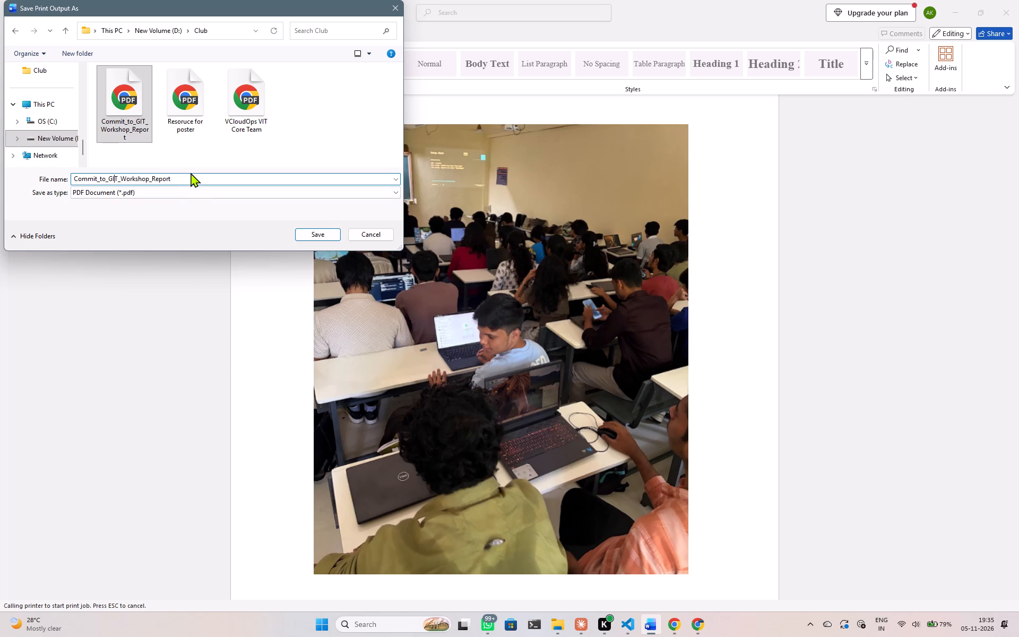
click(191, 173)
click(192, 178)
key(Left)
key(Left)
key(Left)
key(Left)
key(Left)
key(Left)
key(BackSpace)
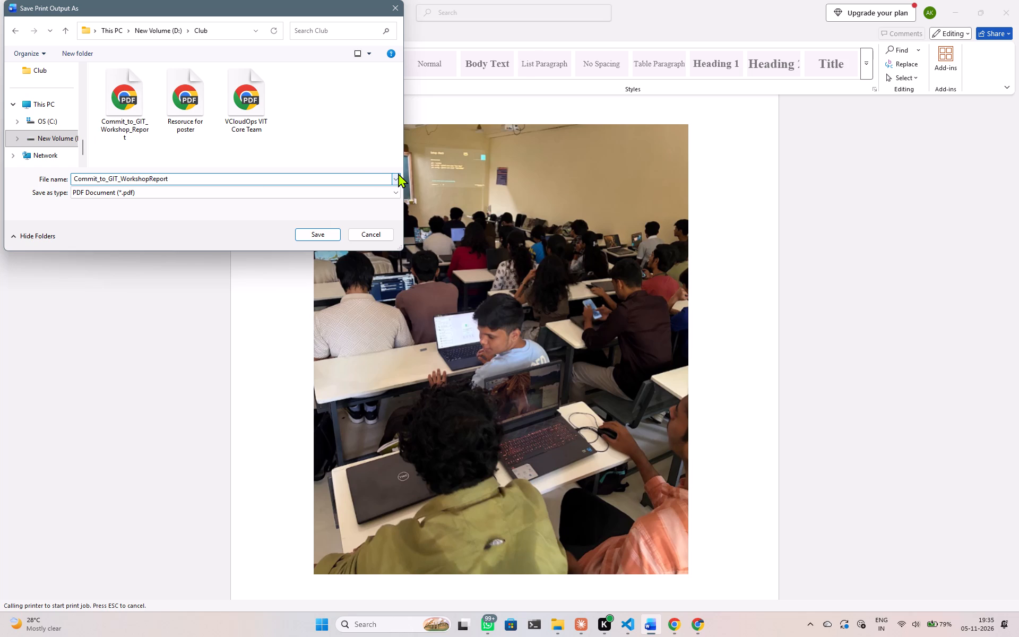
key(BackSpace)
key(BackSpace)
key(BackSpace)
key(BackSpace)
key(BackSpace)
key(BackSpace)
key(BackSpace)
key(BackSpace)
key(BackSpace)
text(_Event)
key(space)
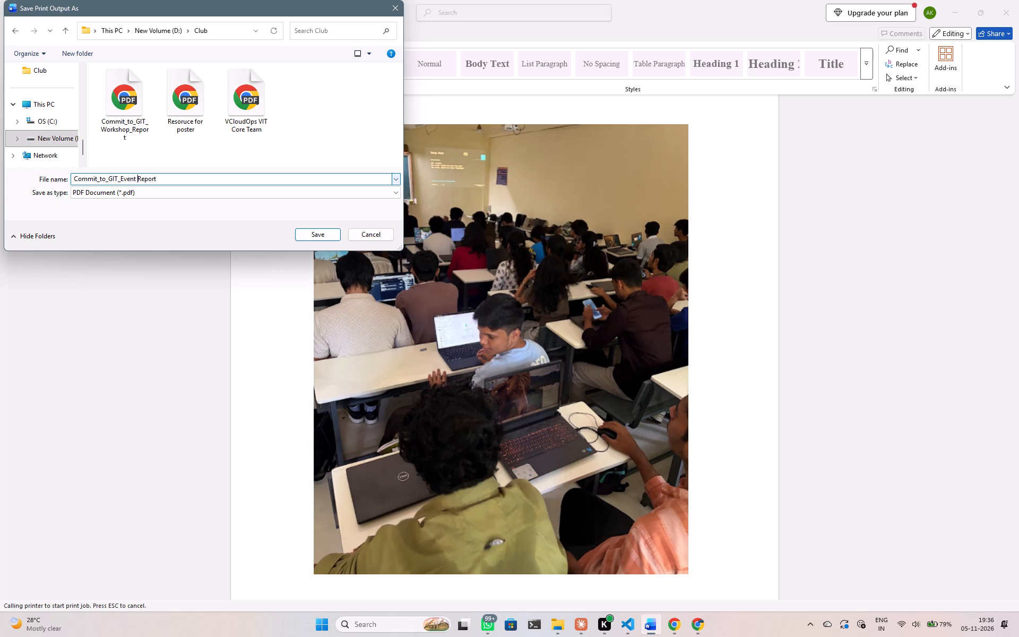
key(BackSpace)
key(shift+underscore)
click(337, 238)
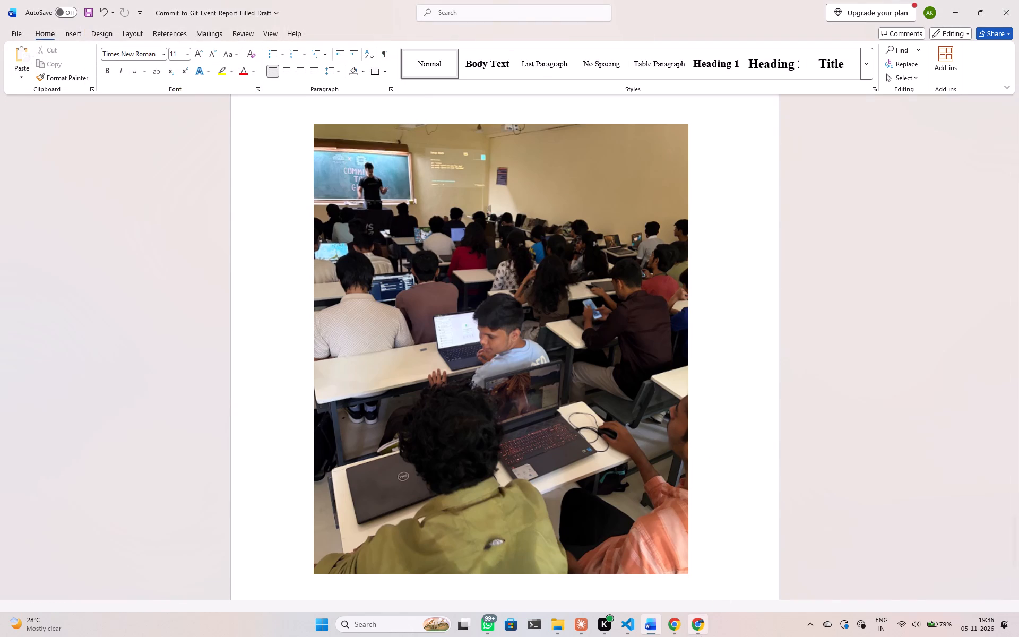
Switch to Chrome and look through the Drive workshop photos, the open workshop report PDF and the LinkedIn event post.
click(701, 636)
click(161, 0)
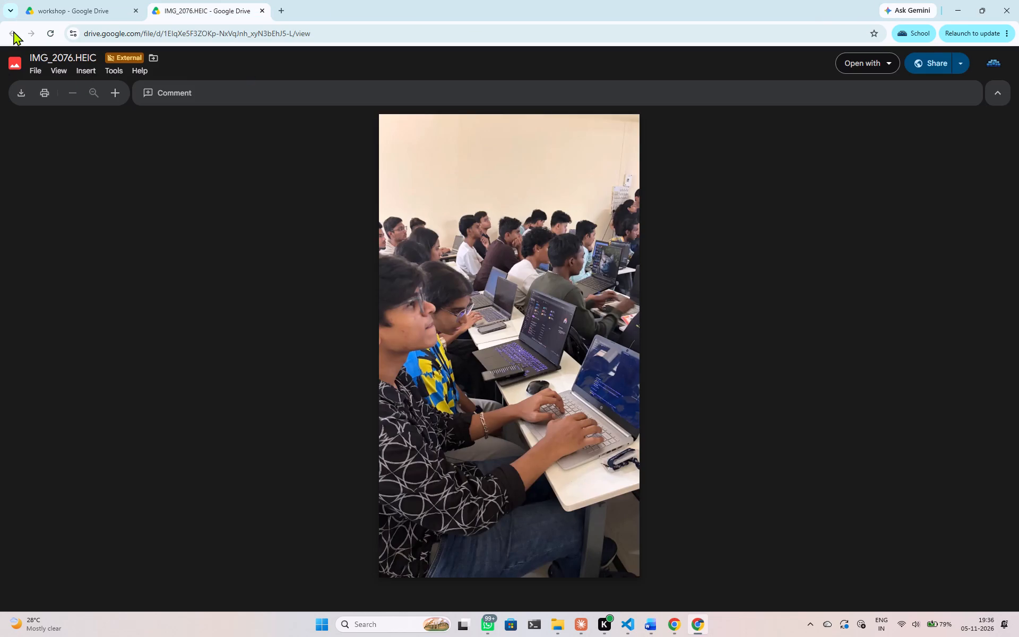
click(15, 31)
click(82, 0)
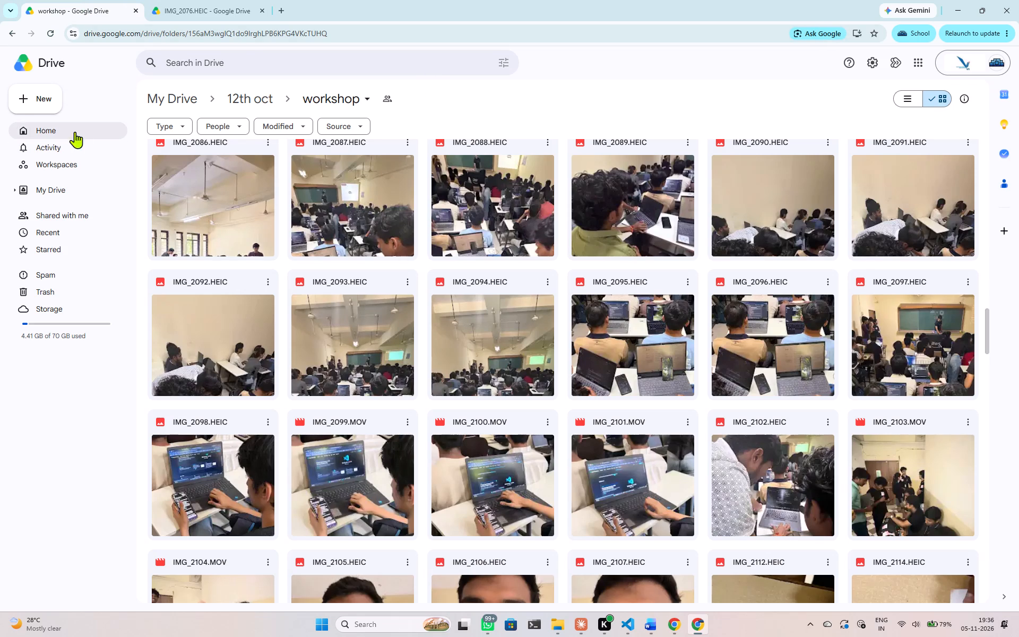
click(678, 627)
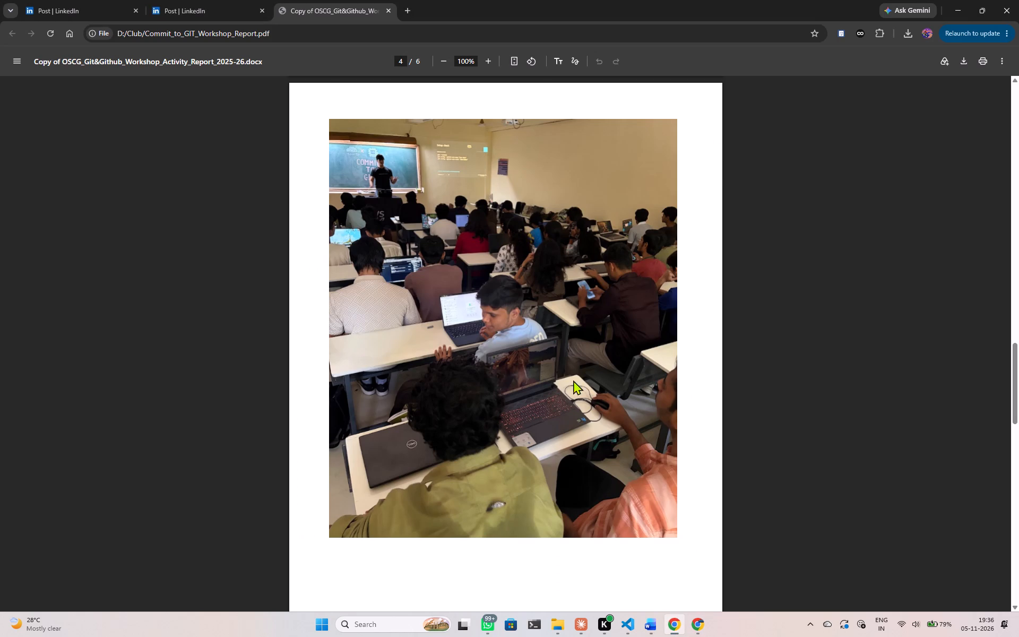
click(184, 0)
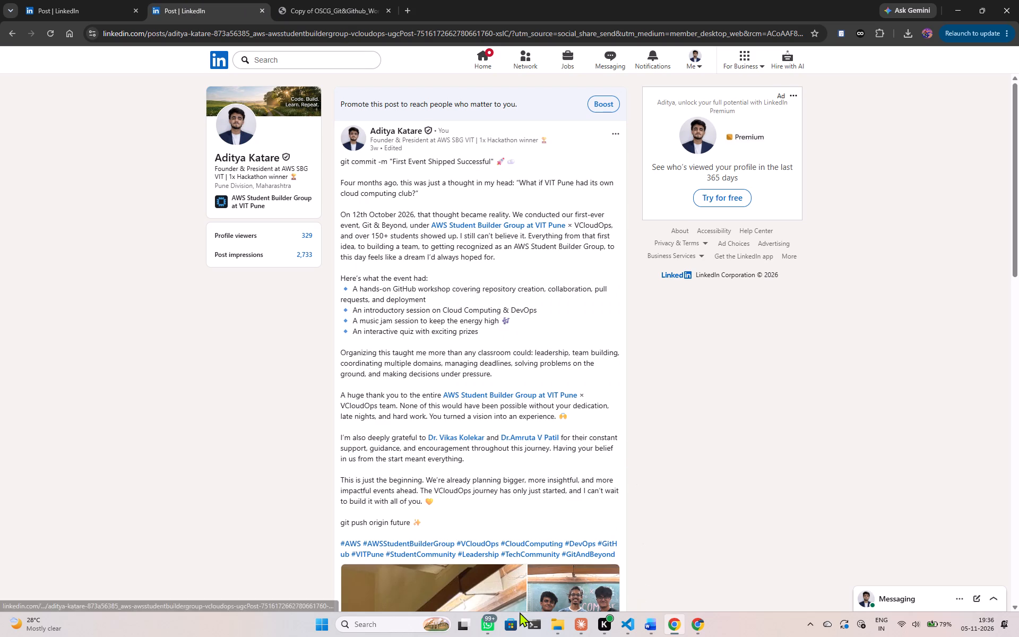
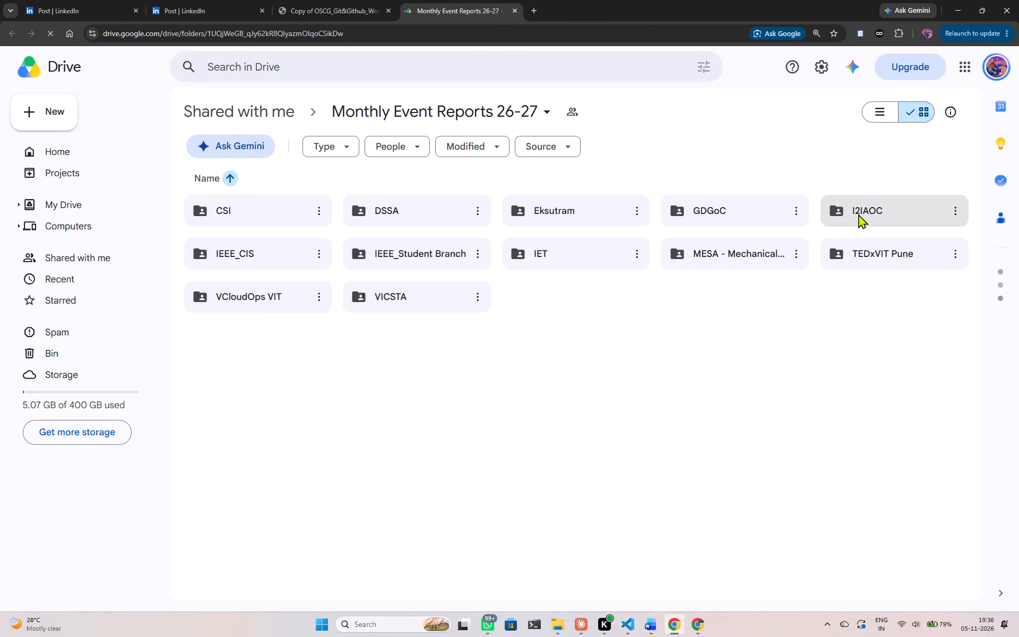
Remove the existing Commit to GIT workshop report PDF from the VCloudOps VIT folder in Monthly Event Reports 26-27.
double_click(230, 294)
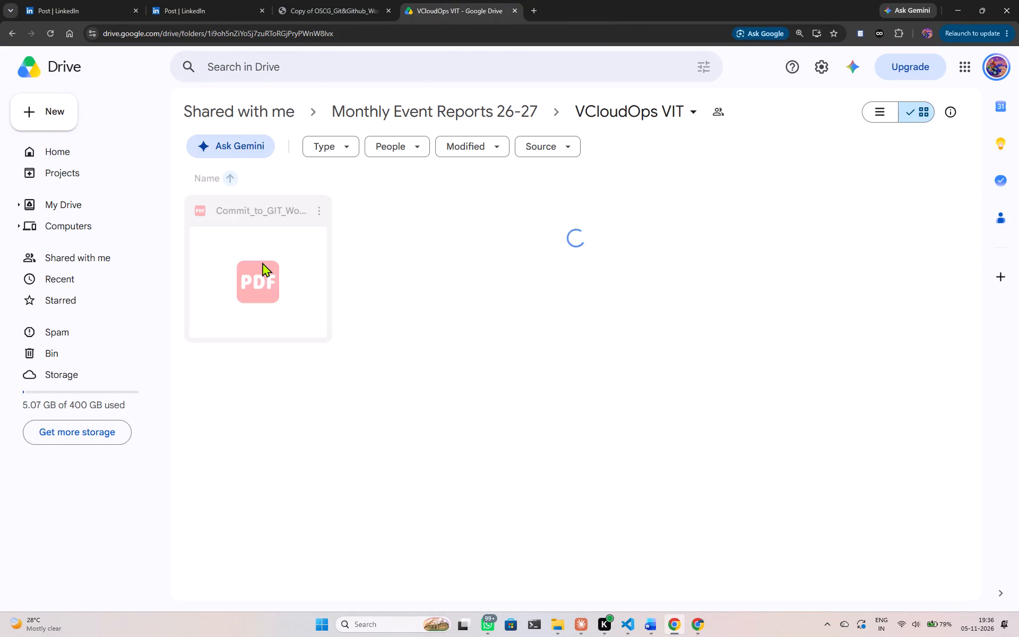
click(320, 208)
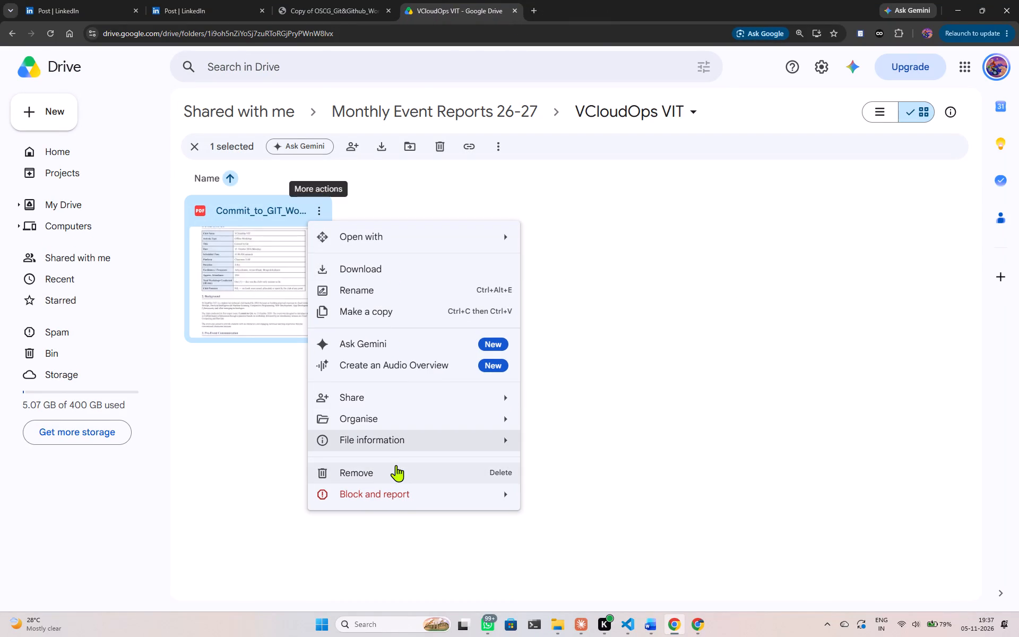
click(395, 480)
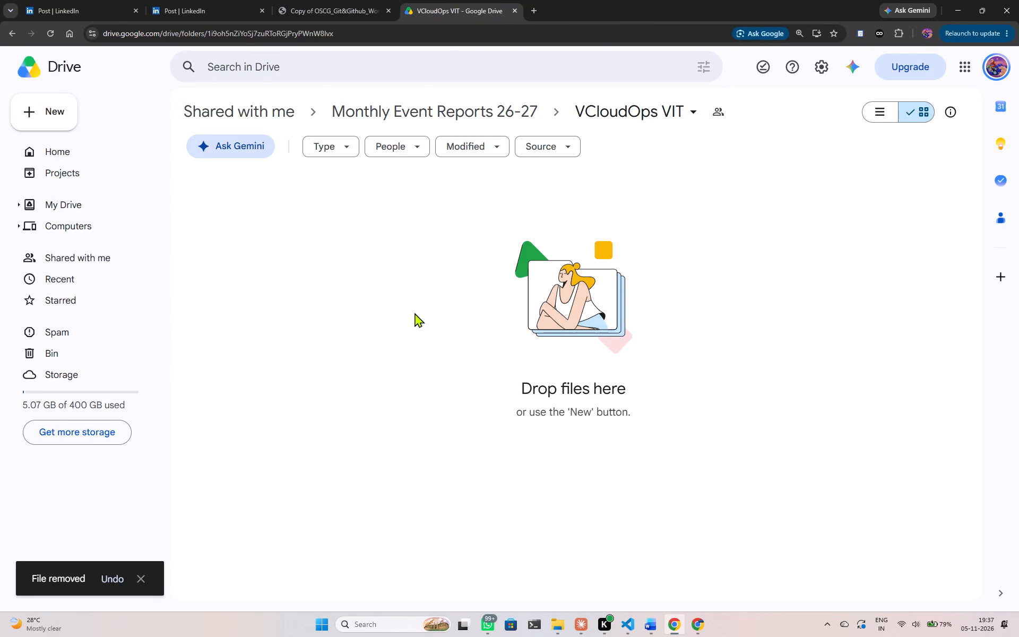
Upload the Commit_to_GIT_Event_Report PDF from the Club folder on New Volume (D:) into the VCloudOps VIT Drive folder.
click(63, 110)
click(119, 144)
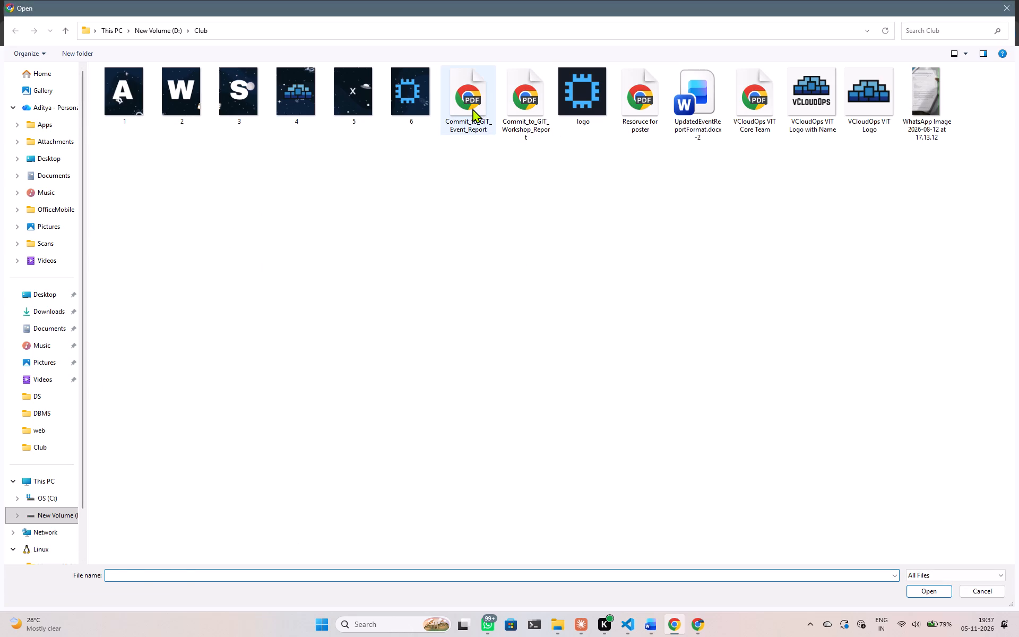
click(467, 107)
click(919, 587)
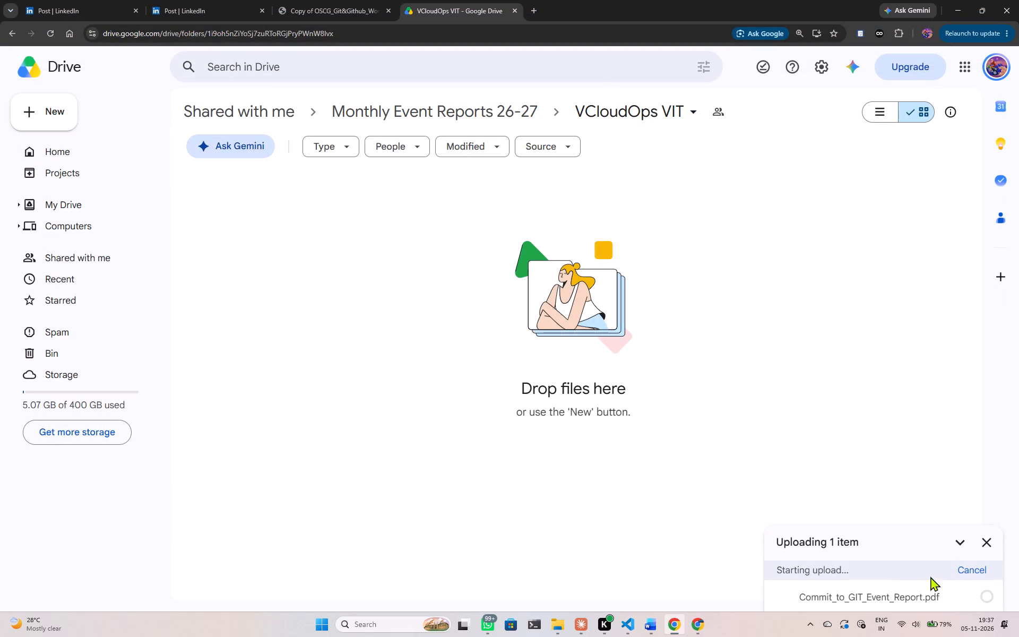
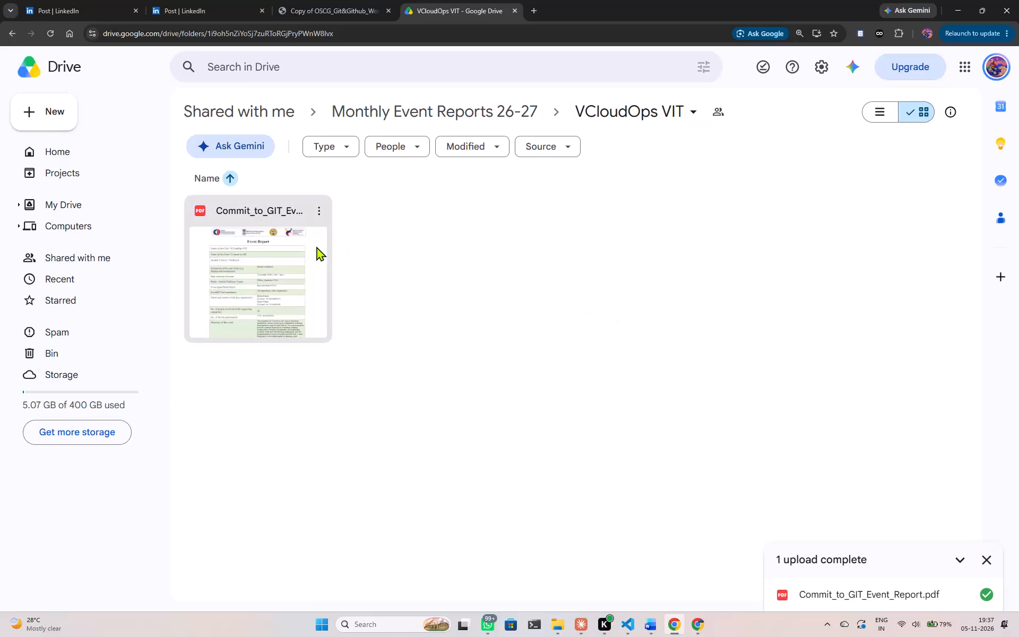
Review all pages of the uploaded Commit_to_GIT_Event_Report PDF in Drive, checking the event details, description, outcomes and photos, and close its tab.
double_click(315, 247)
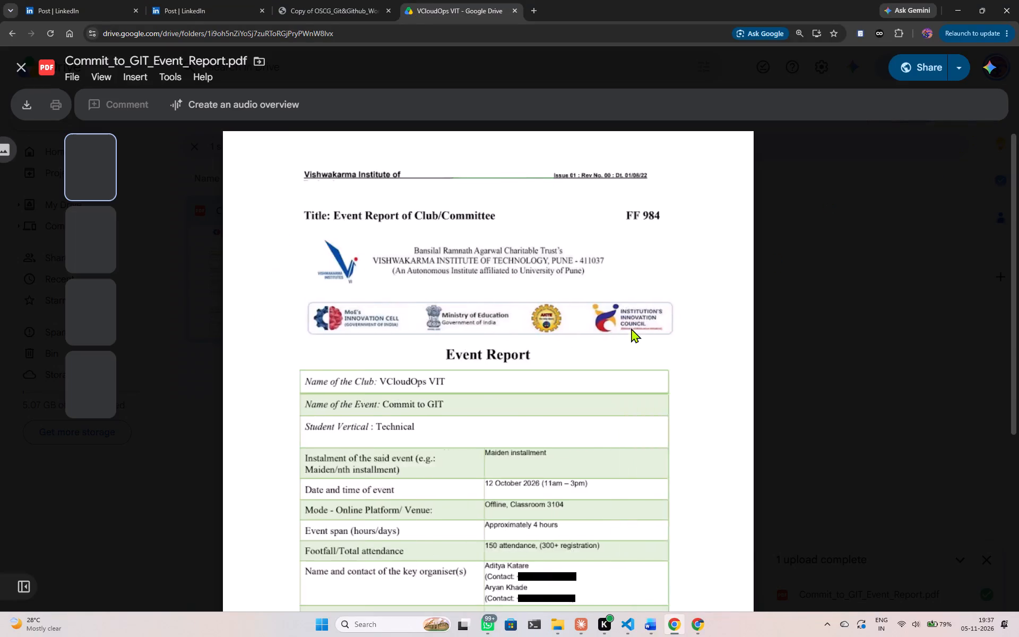
scroll(631, 328, down, 12)
scroll(630, 328, up, 6)
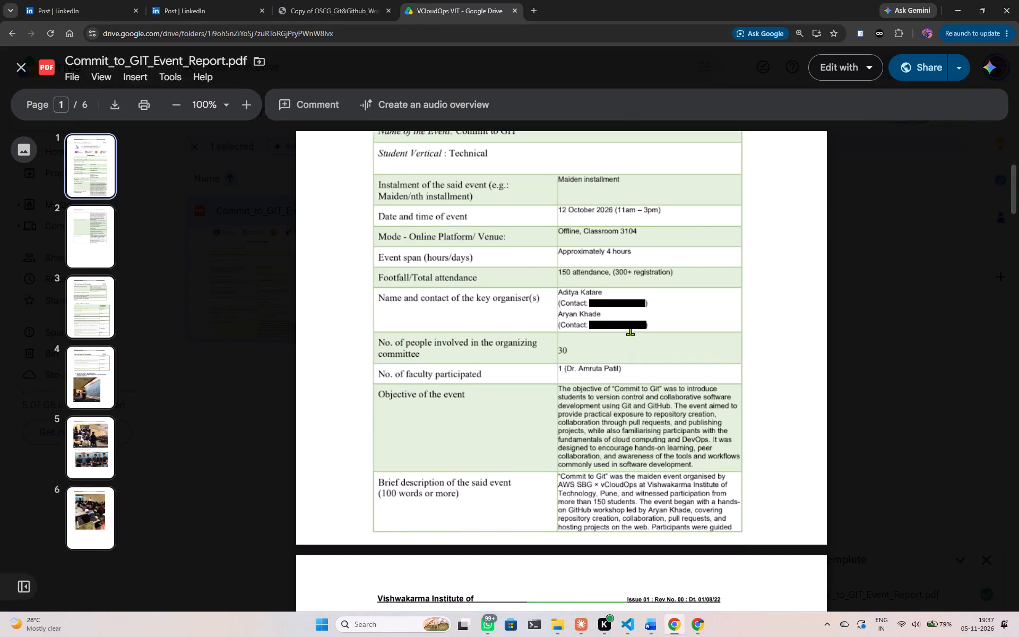
scroll(630, 332, down, 1)
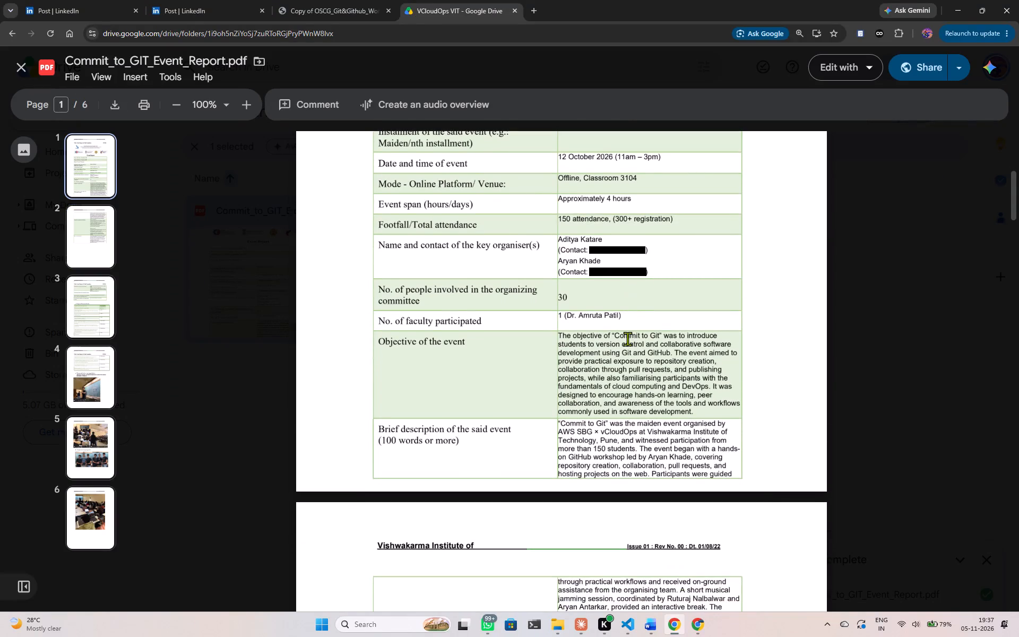
scroll(627, 368, down, 18)
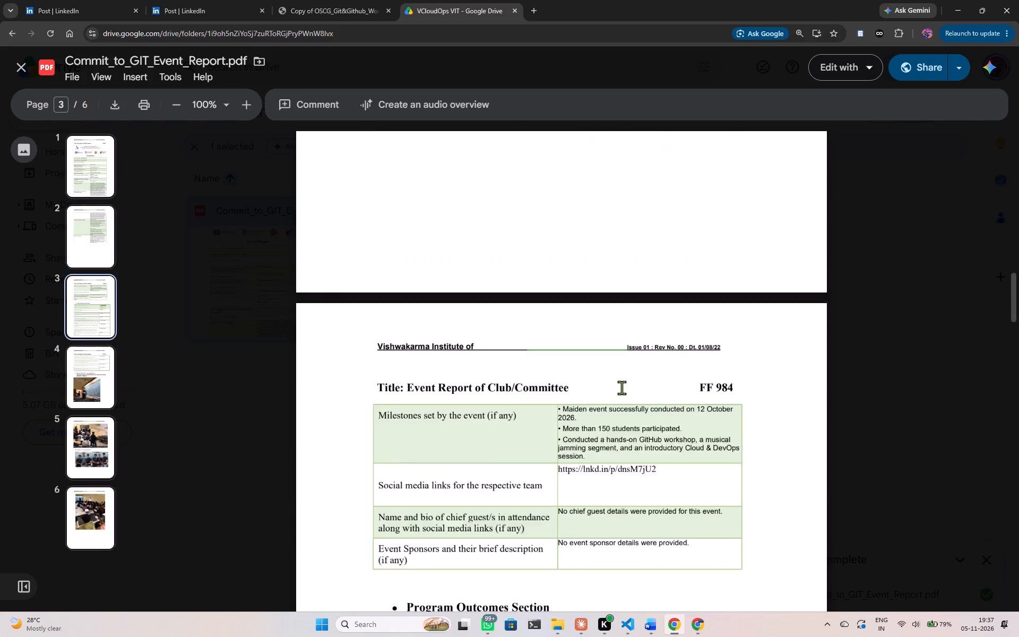
scroll(621, 388, down, 18)
scroll(619, 395, down, 11)
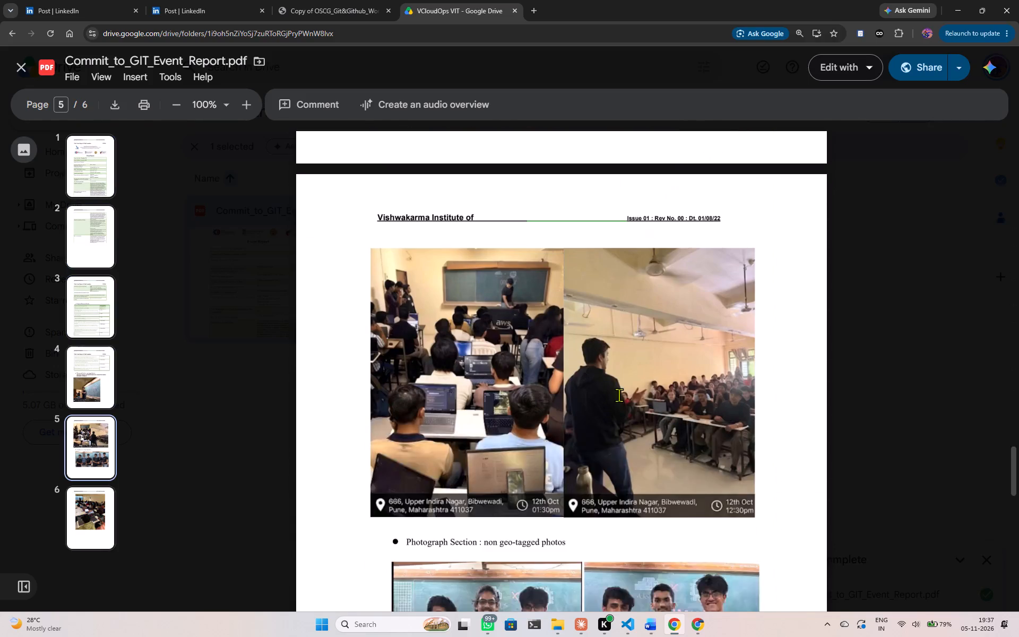
scroll(619, 395, down, 19)
scroll(618, 397, down, 6)
scroll(618, 397, up, 4)
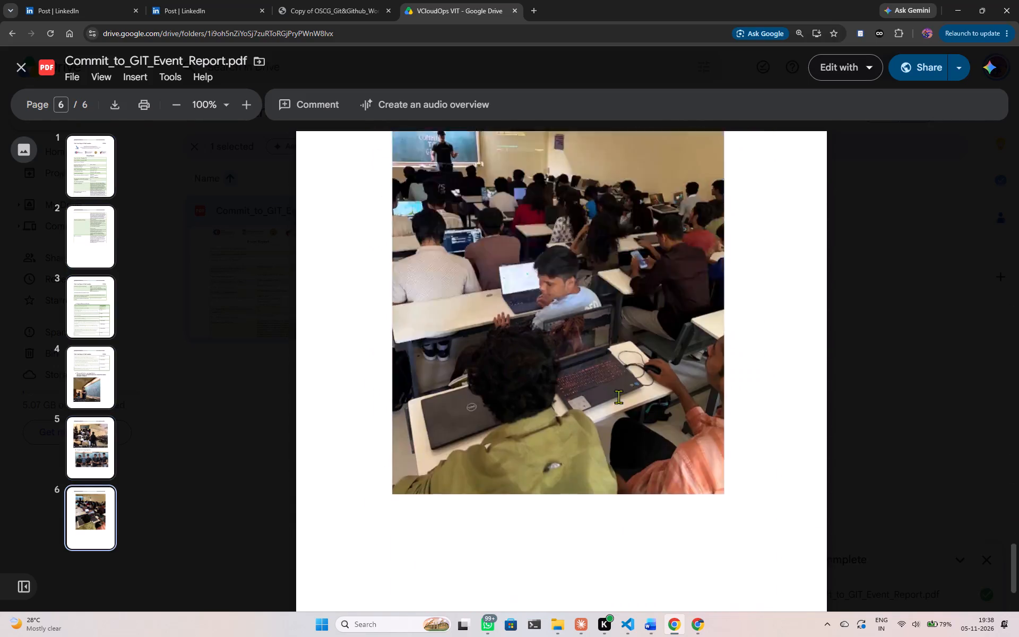
scroll(618, 397, up, 20)
scroll(618, 397, up, 16)
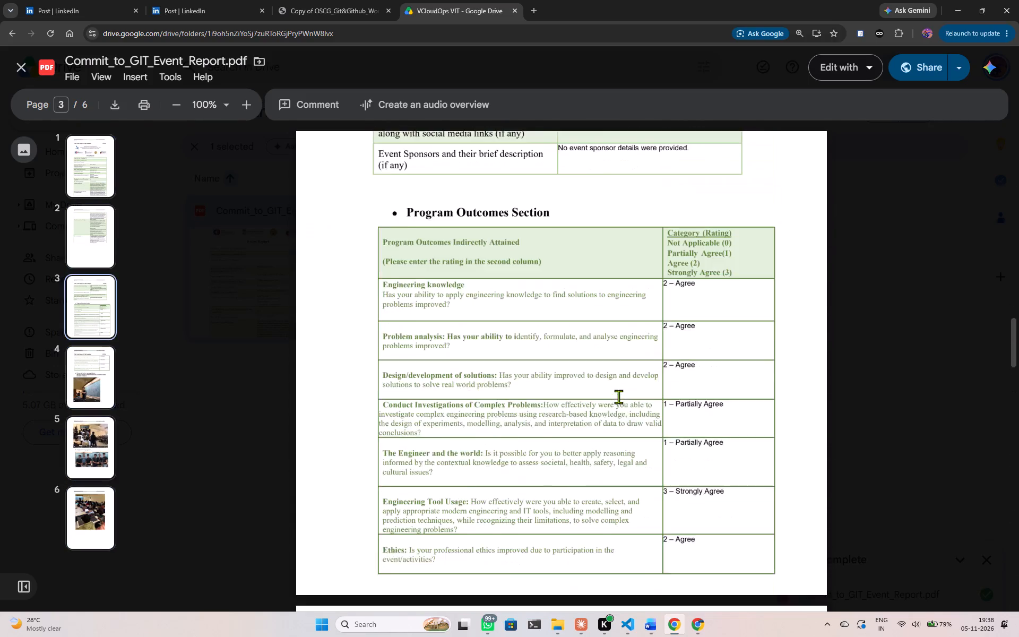
scroll(618, 397, up, 14)
scroll(618, 397, up, 14)
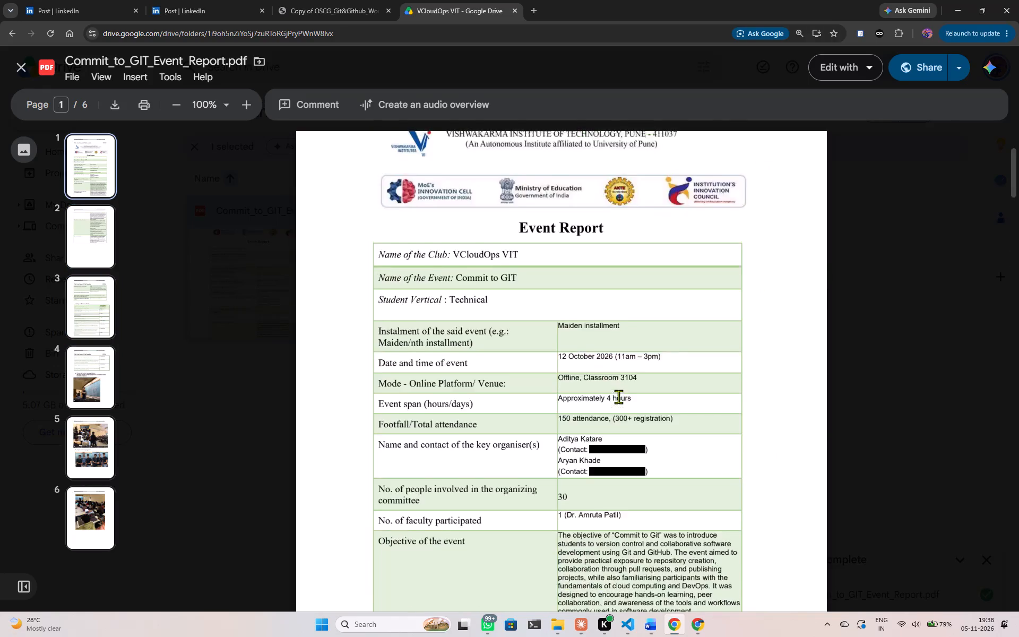
scroll(618, 397, up, 8)
scroll(618, 397, down, 3)
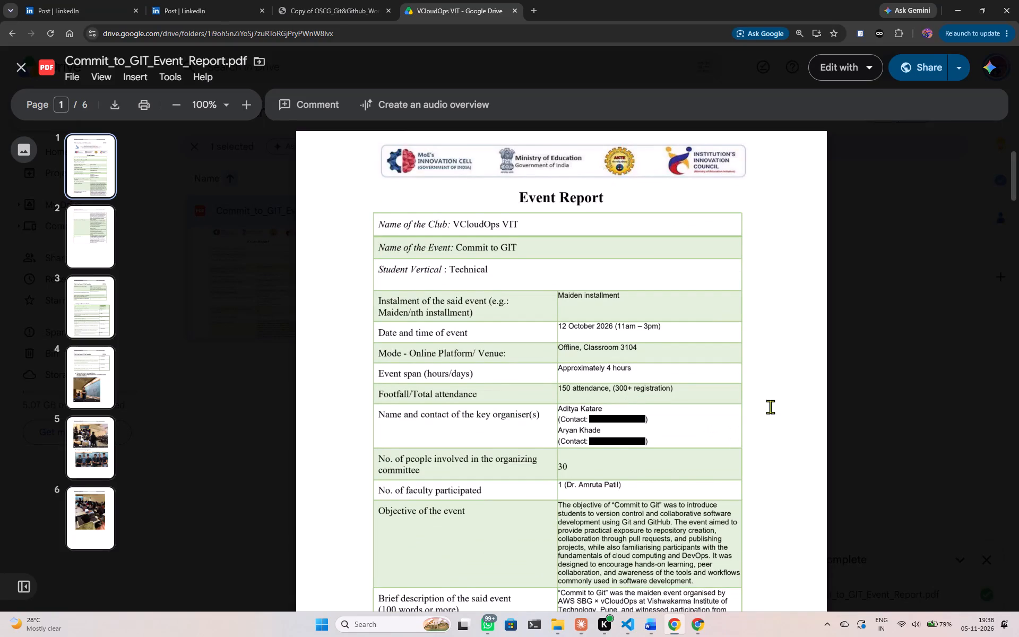
scroll(772, 474, down, 2)
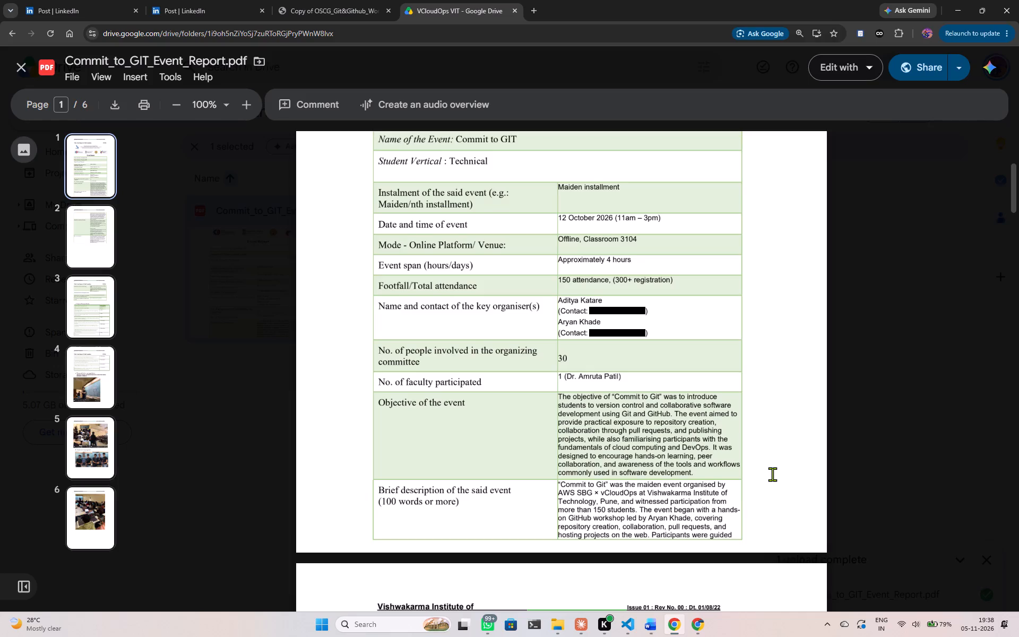
scroll(772, 474, down, 6)
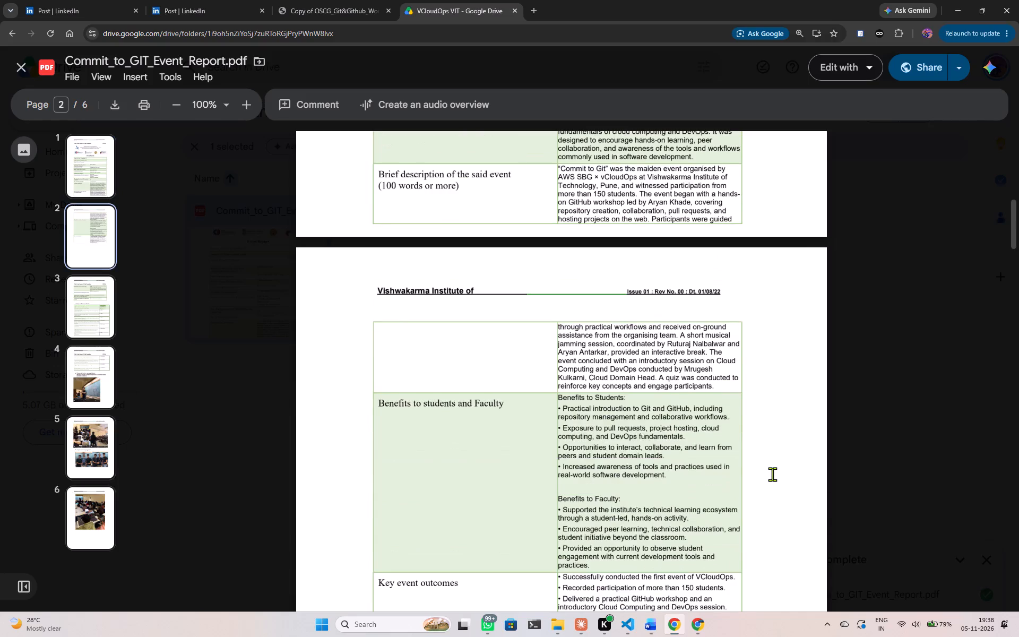
scroll(772, 474, down, 4)
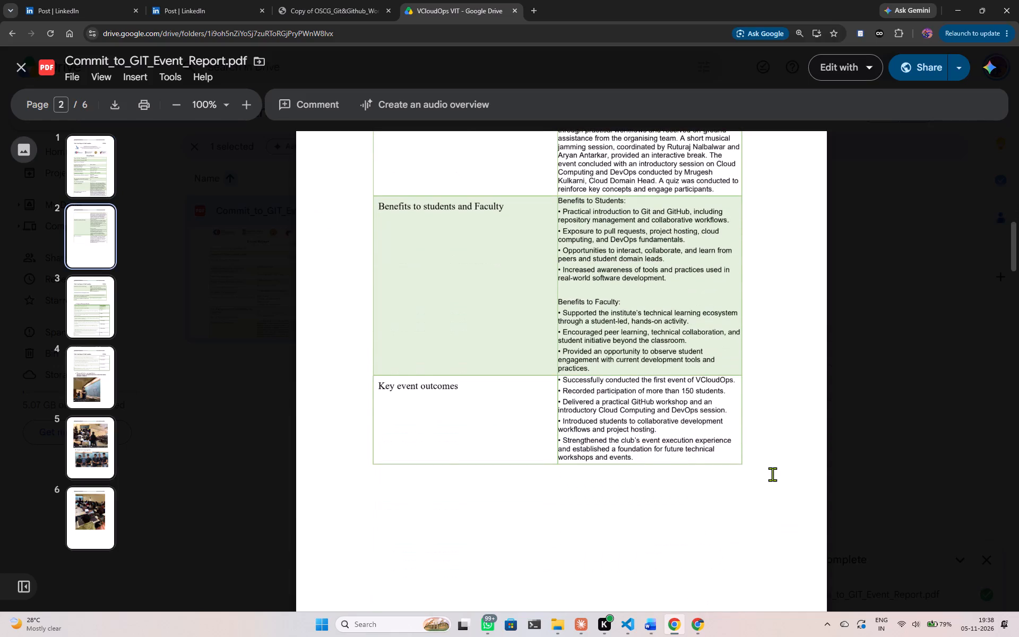
scroll(772, 470, up, 14)
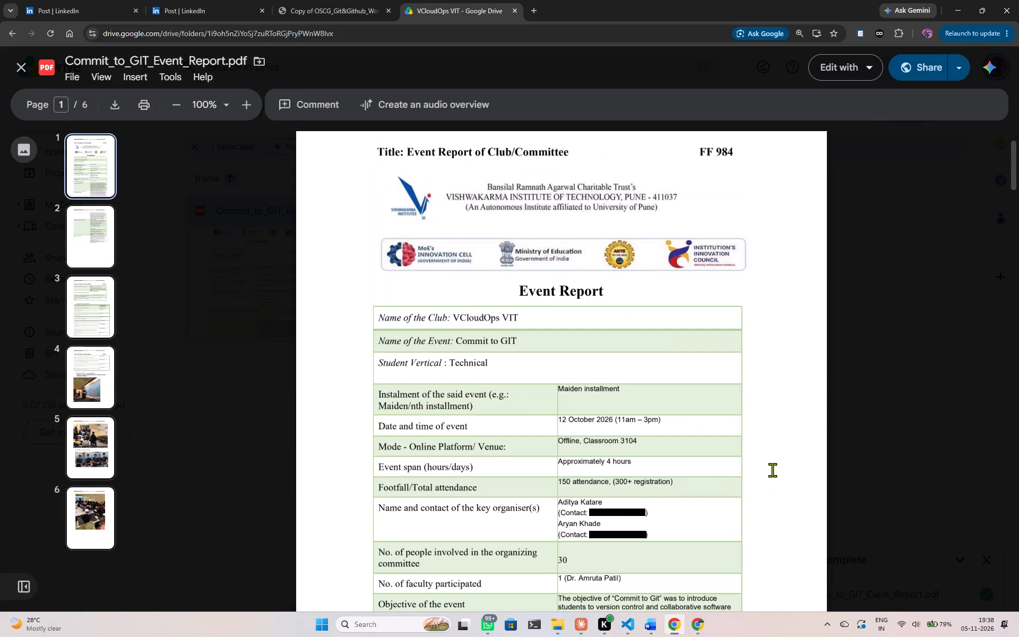
scroll(772, 470, down, 6)
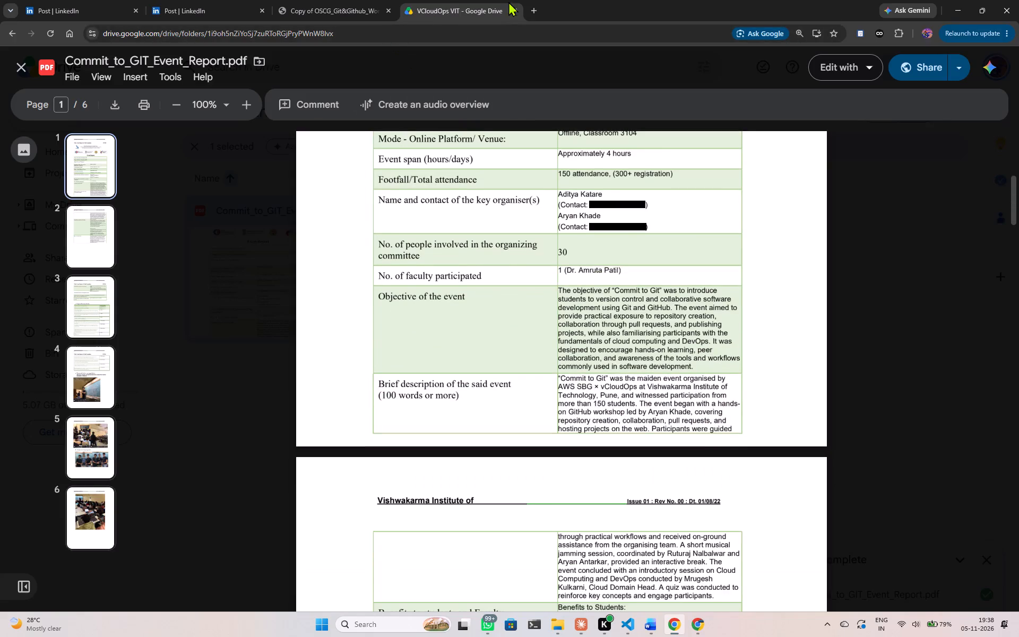
click(512, 8)
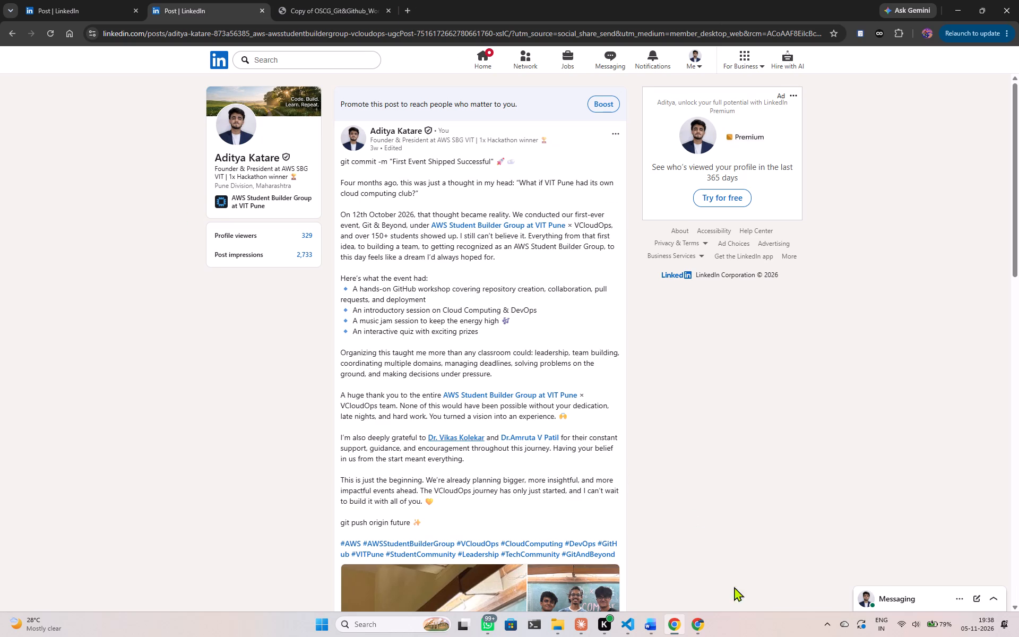
Switch to the Commit_to_Git_Event_Report_Filled_Draft document in Word.
click(650, 628)
scroll(548, 355, up, 7)
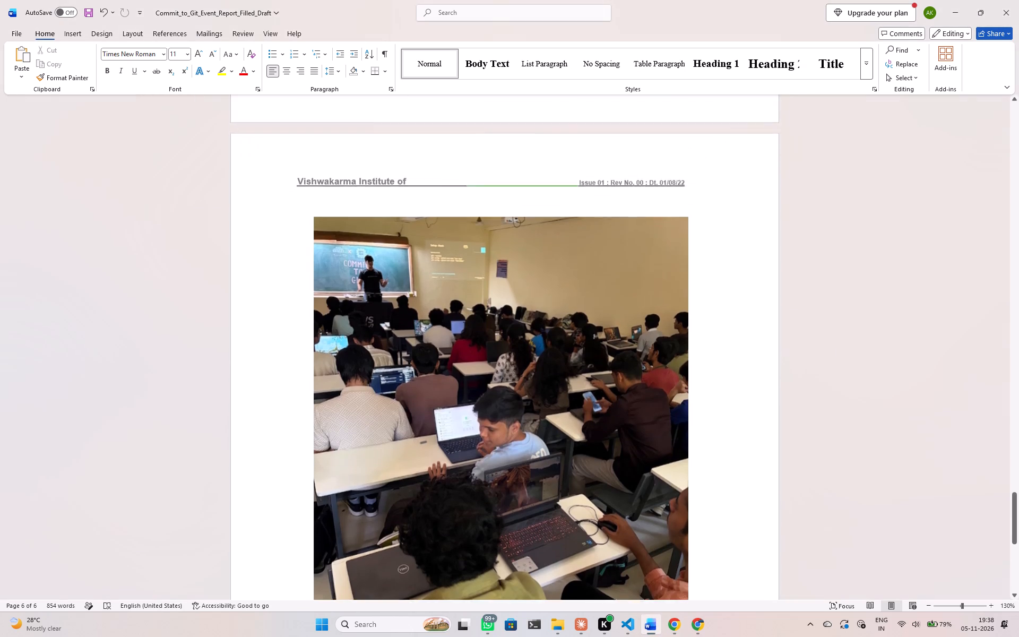
scroll(548, 355, up, 20)
scroll(548, 355, up, 9)
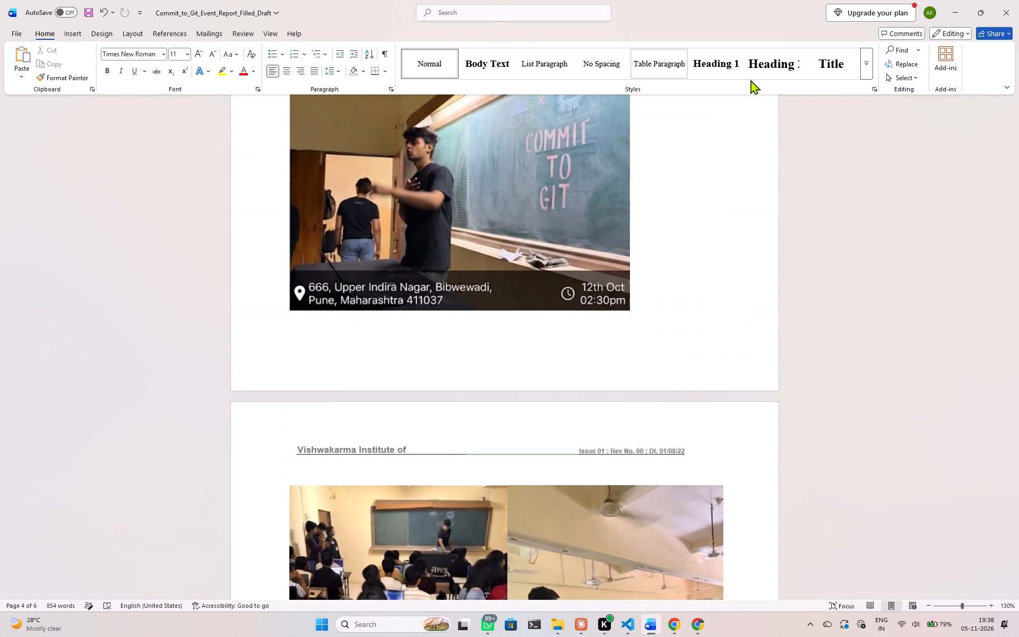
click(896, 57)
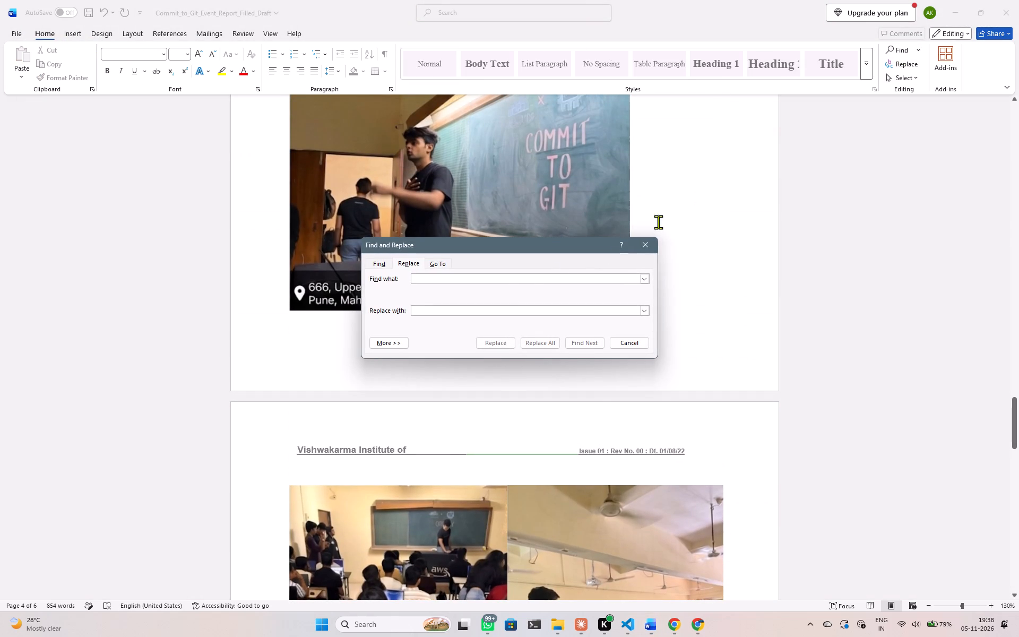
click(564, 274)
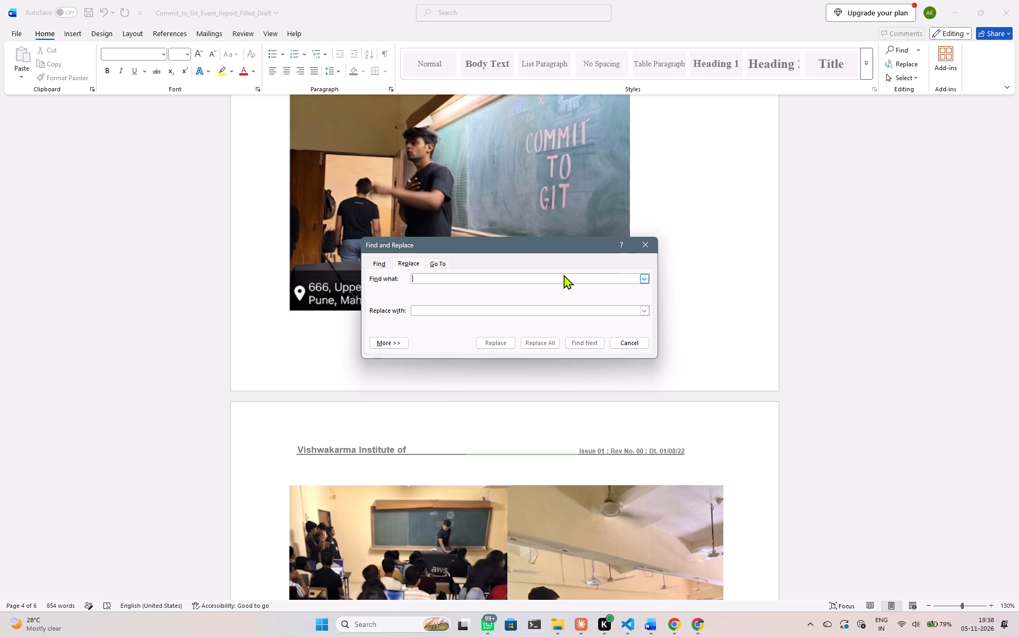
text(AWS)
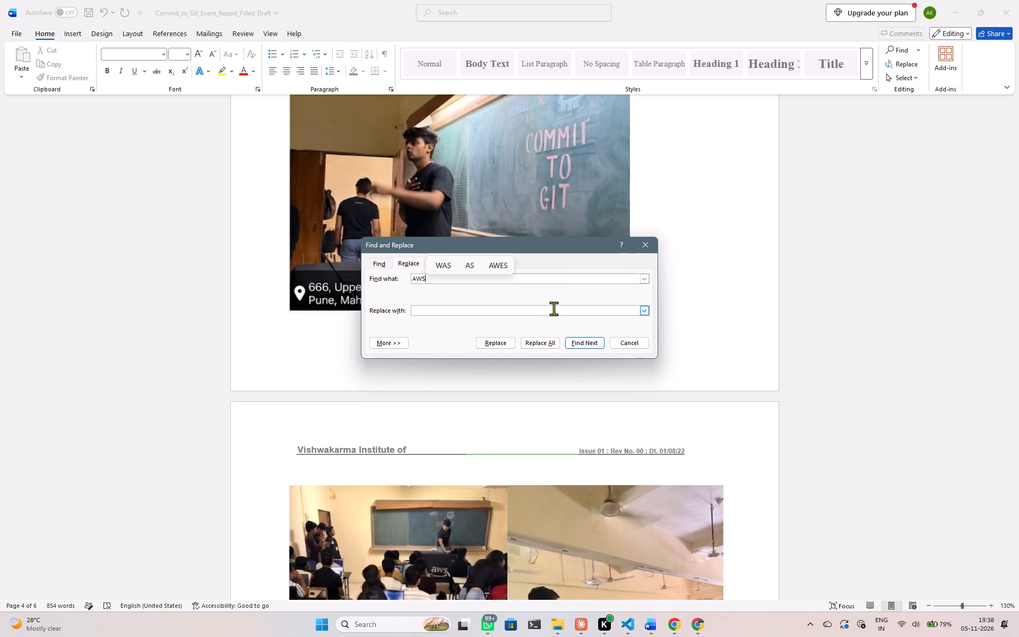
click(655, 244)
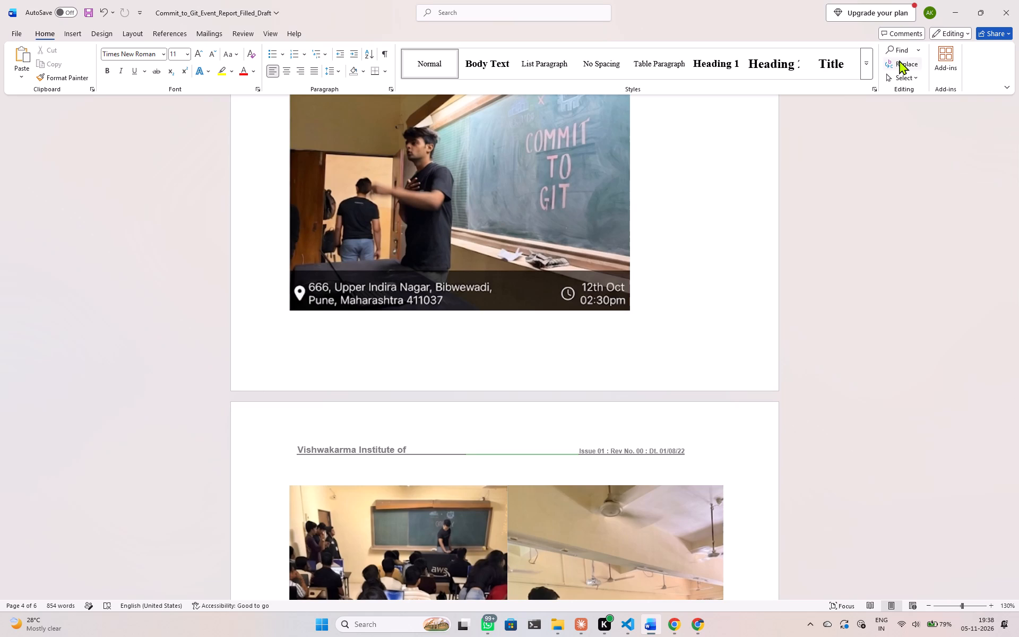
Find "AWS" in the report and remove the "AWS SBG ×" prefix in the brief event description, writing the organiser's name as VCloudOps.
click(904, 47)
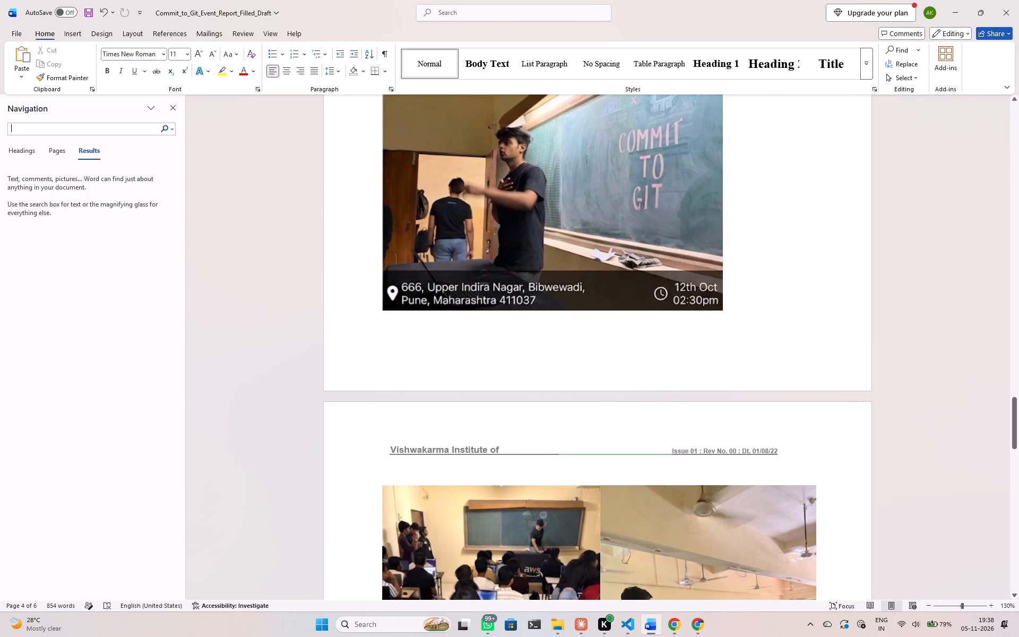
text(AWS)
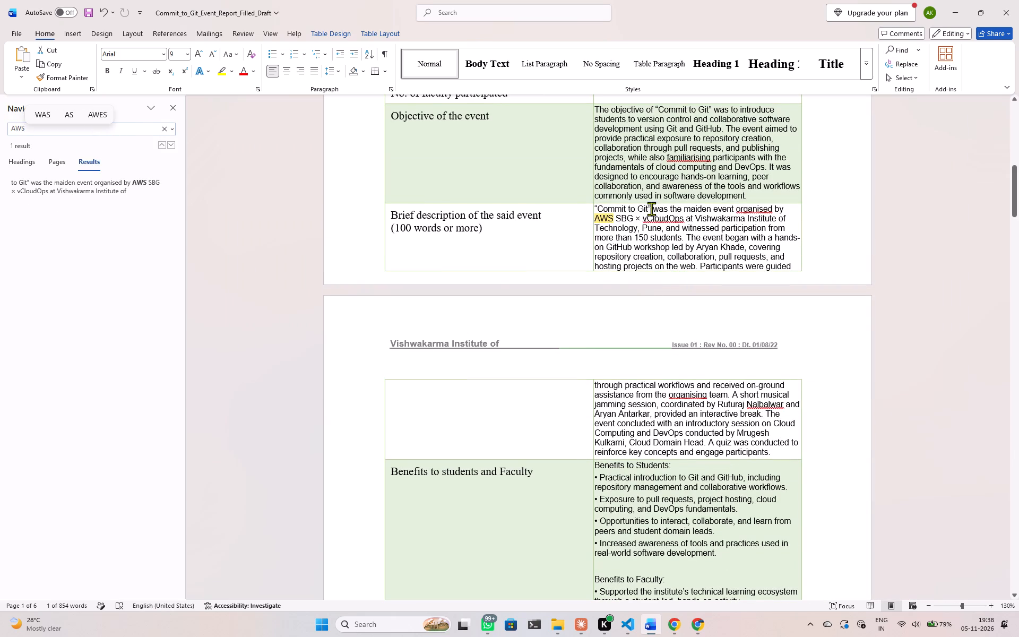
drag(641, 217, 599, 214)
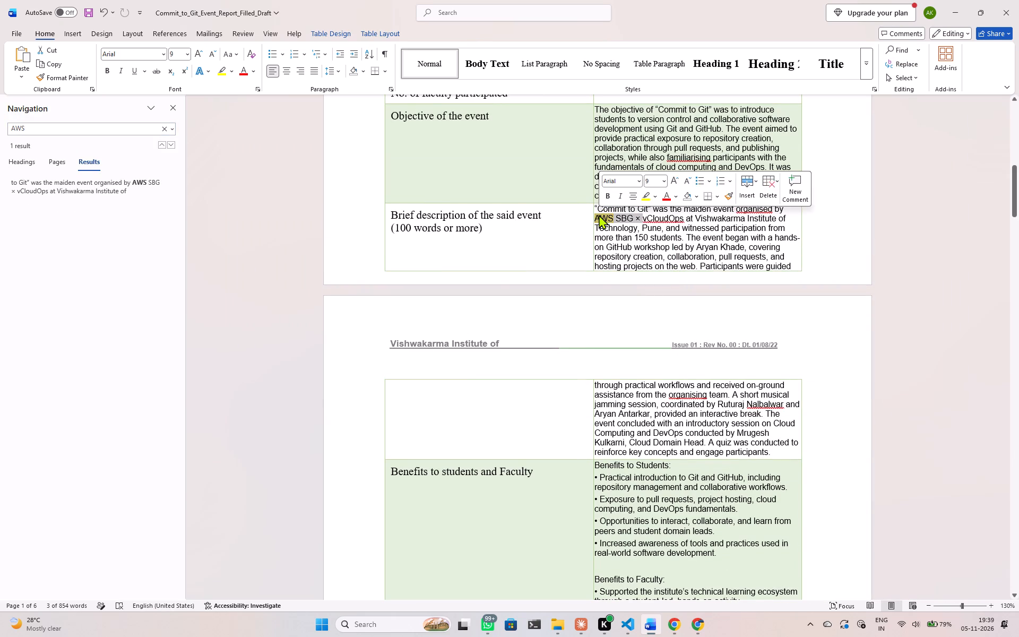
key(BackSpace)
click(600, 216)
key(BackSpace)
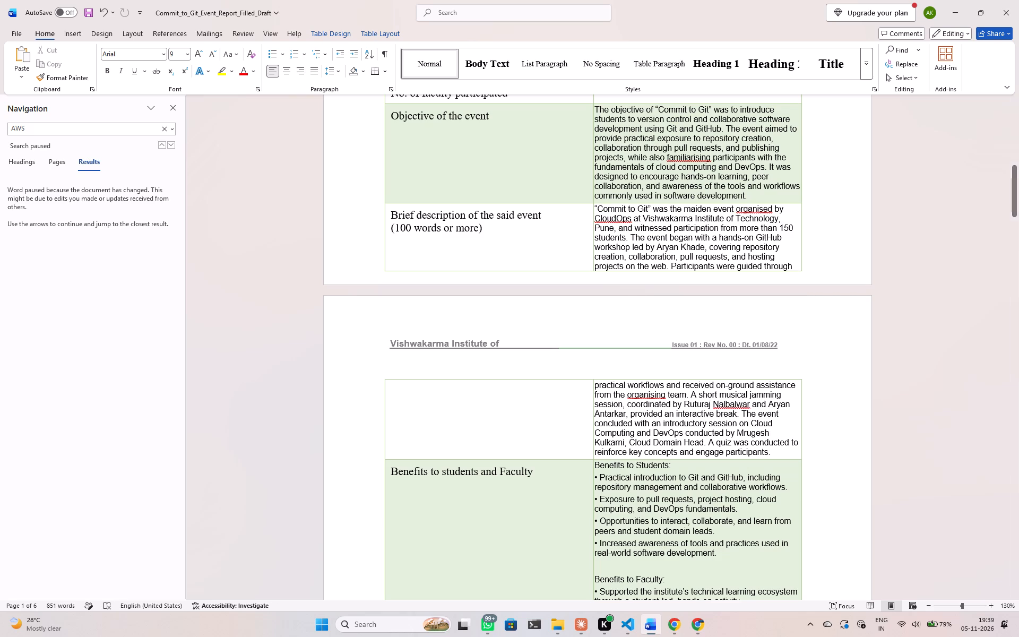
key(shift+v)
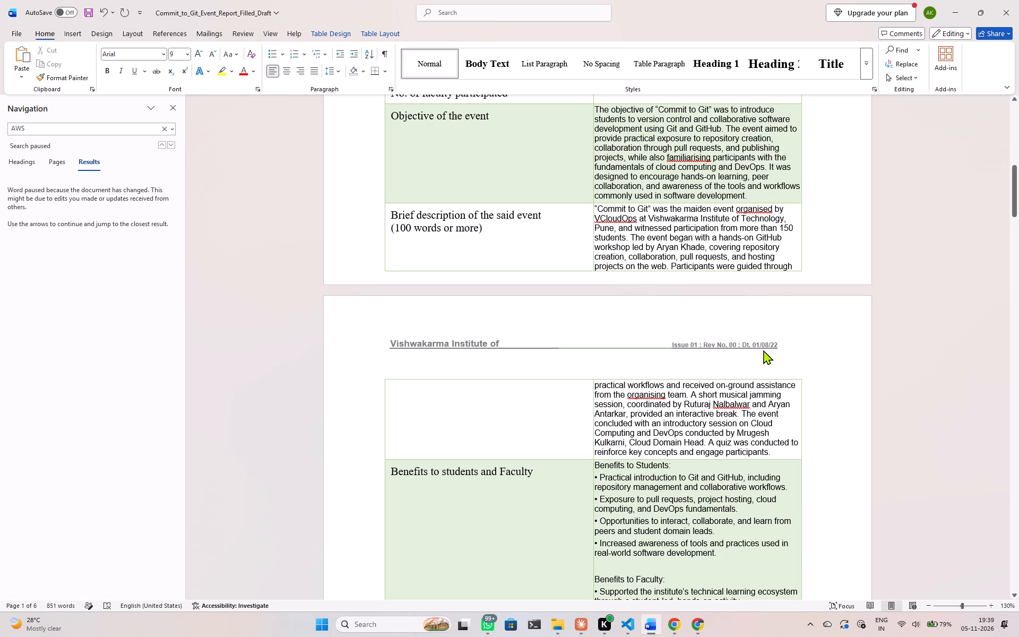
Check the report for any remaining mentions of AWS and look through the benefits, outcomes and milestones sections.
click(169, 147)
click(169, 147)
click(268, 293)
scroll(634, 400, down, 5)
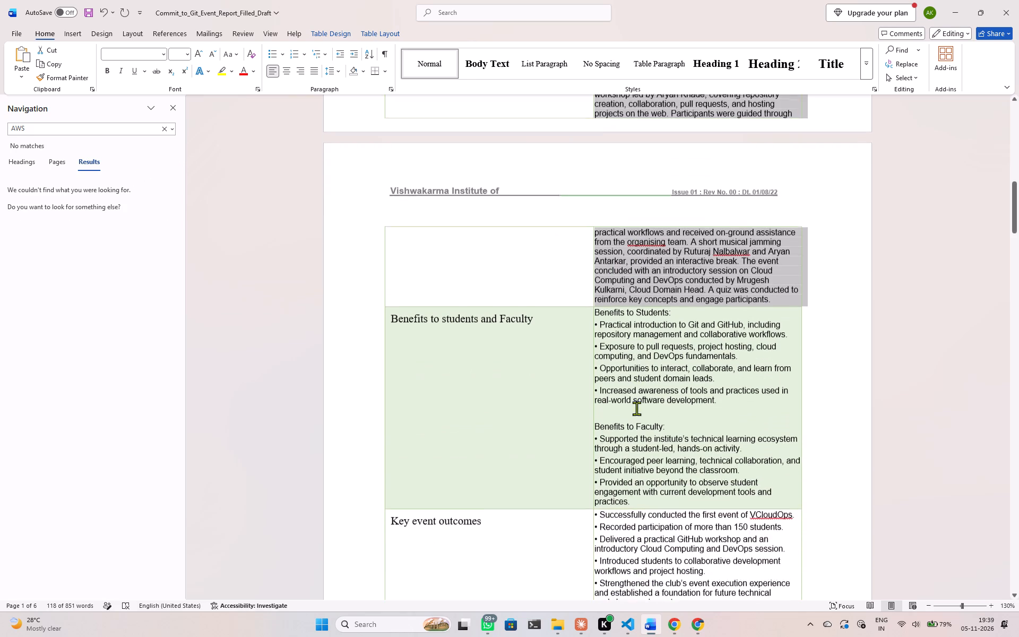
click(850, 436)
scroll(856, 444, down, 6)
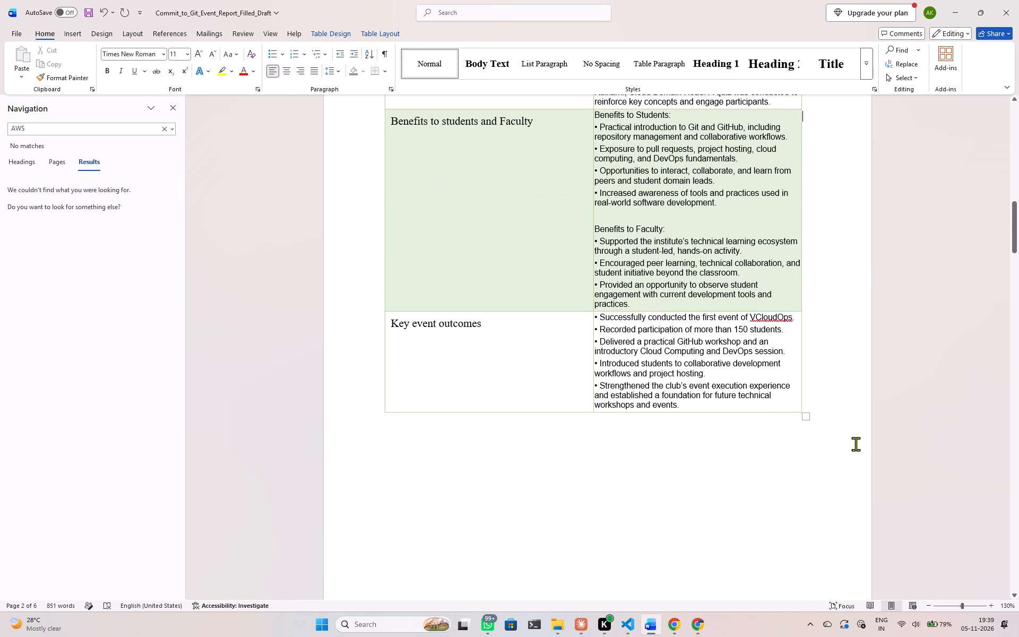
scroll(856, 444, down, 12)
middle_click(856, 444)
scroll(856, 444, down, 11)
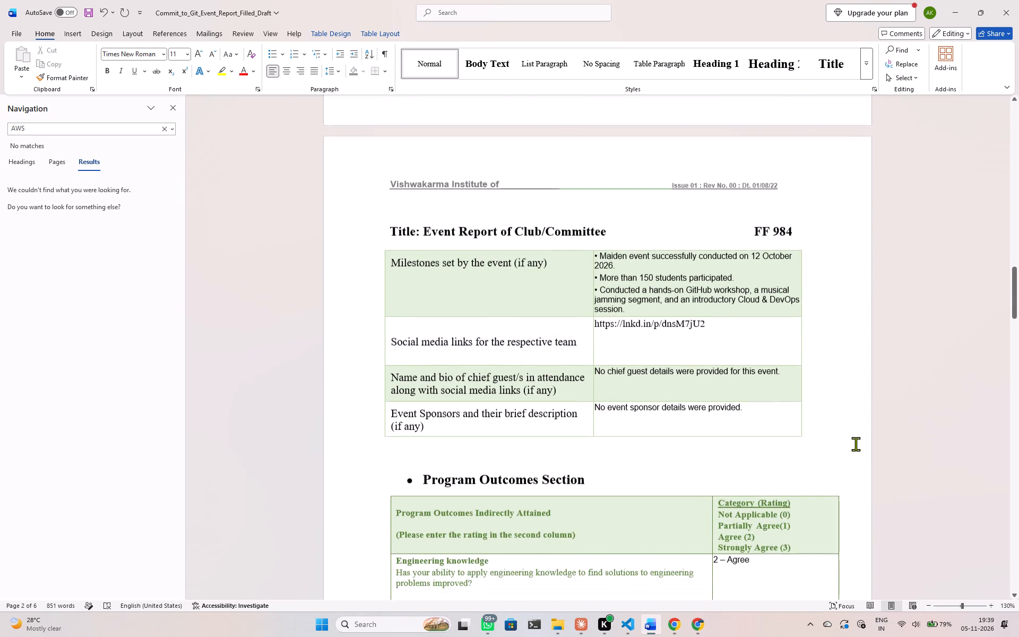
Print the report with Microsoft Print to PDF, overwriting Commit_to_GIT_Event_Report in the Club folder on New Volume (D:).
click(19, 29)
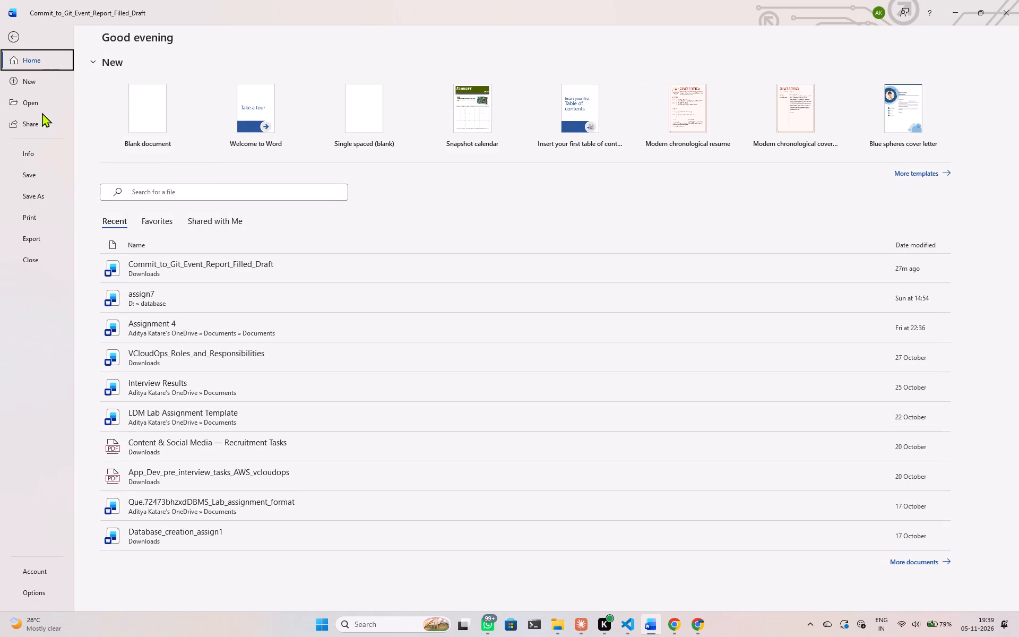
click(40, 213)
click(132, 52)
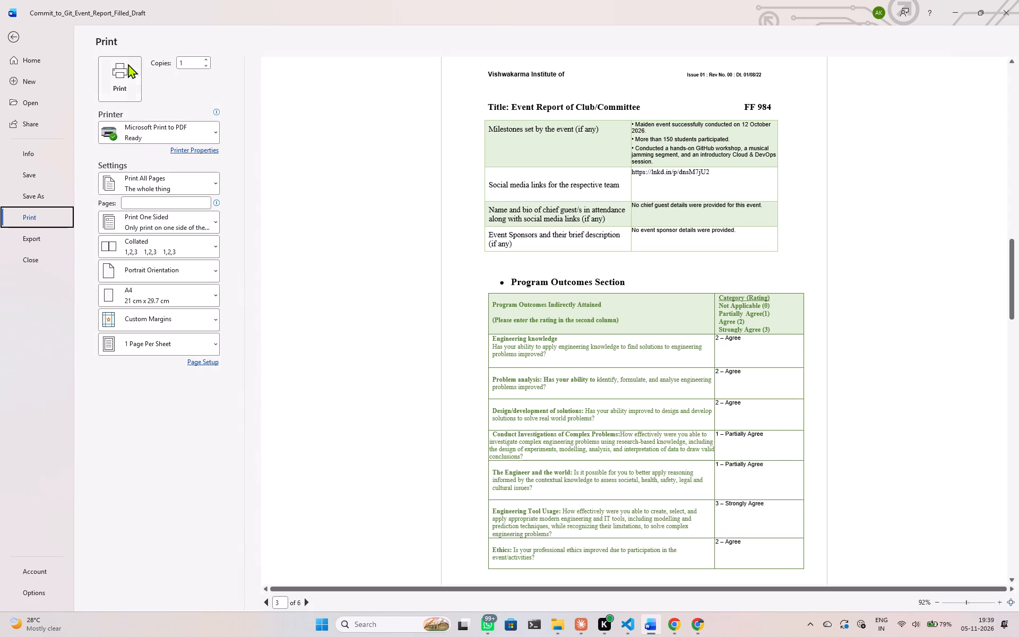
click(128, 80)
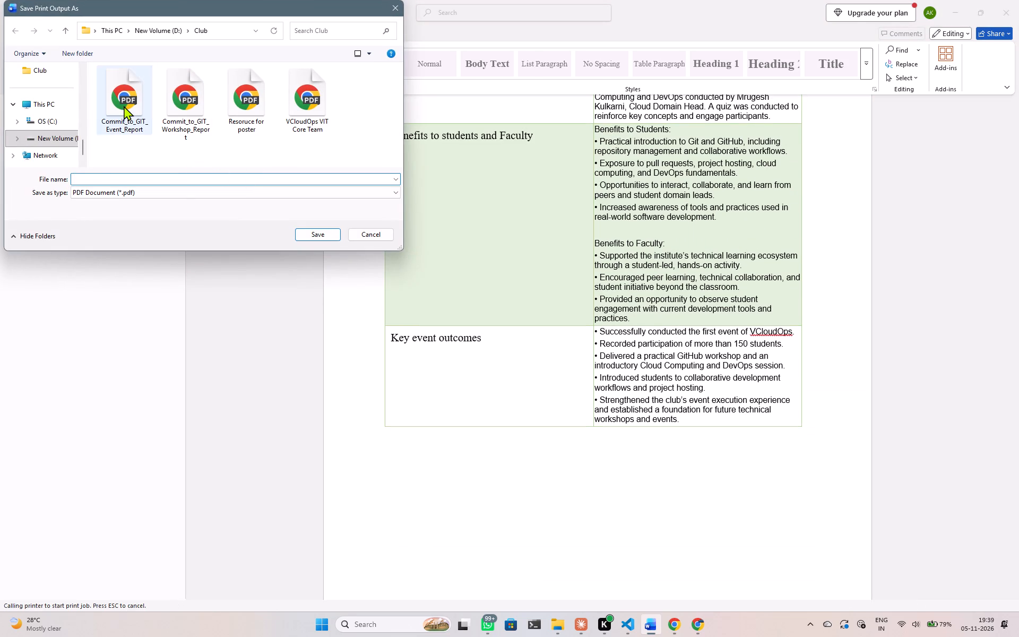
click(124, 106)
click(322, 233)
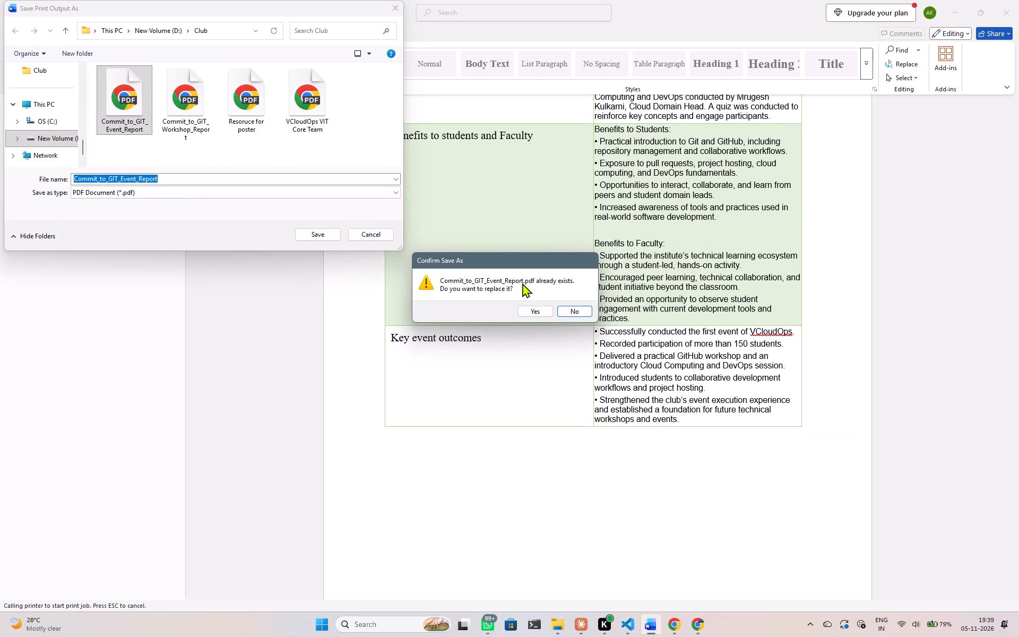
click(545, 312)
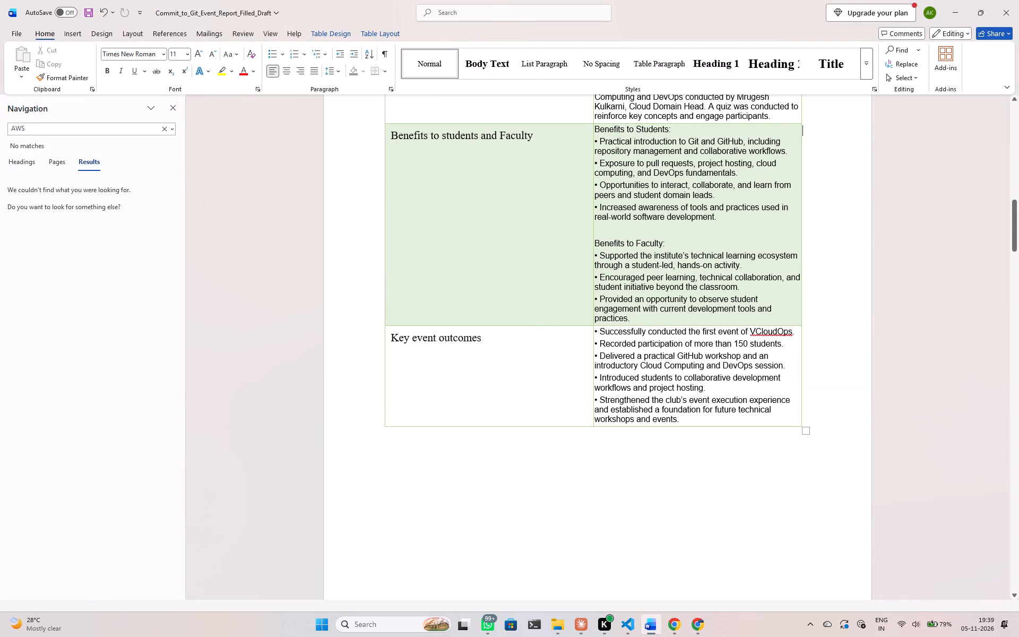
Close the Commit_to_Git_Event_Report_Filled_Draft document, saving its changes to Downloads.
click(1007, 1)
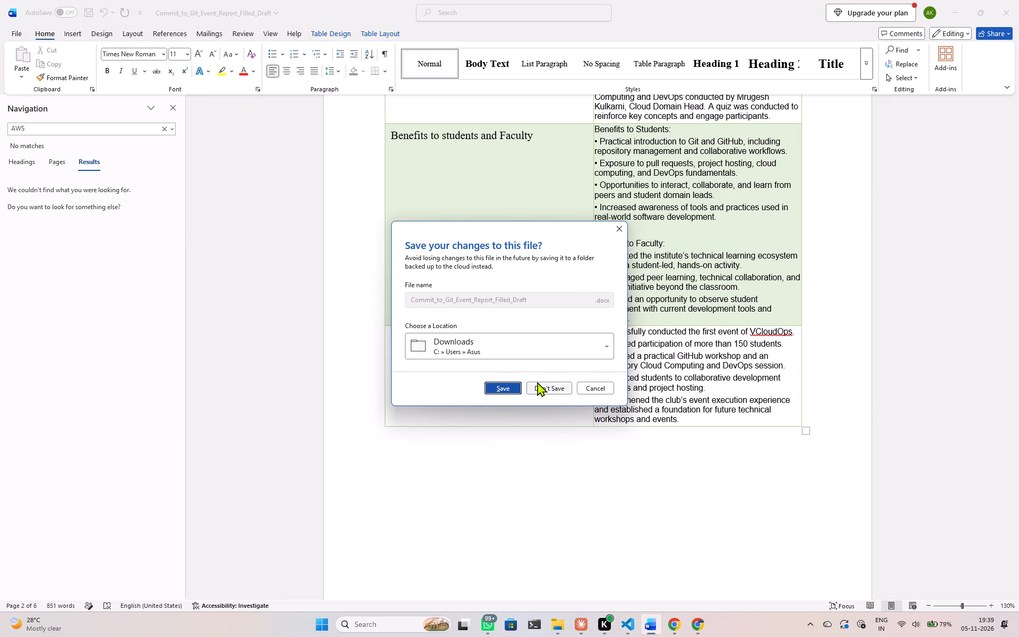
click(506, 389)
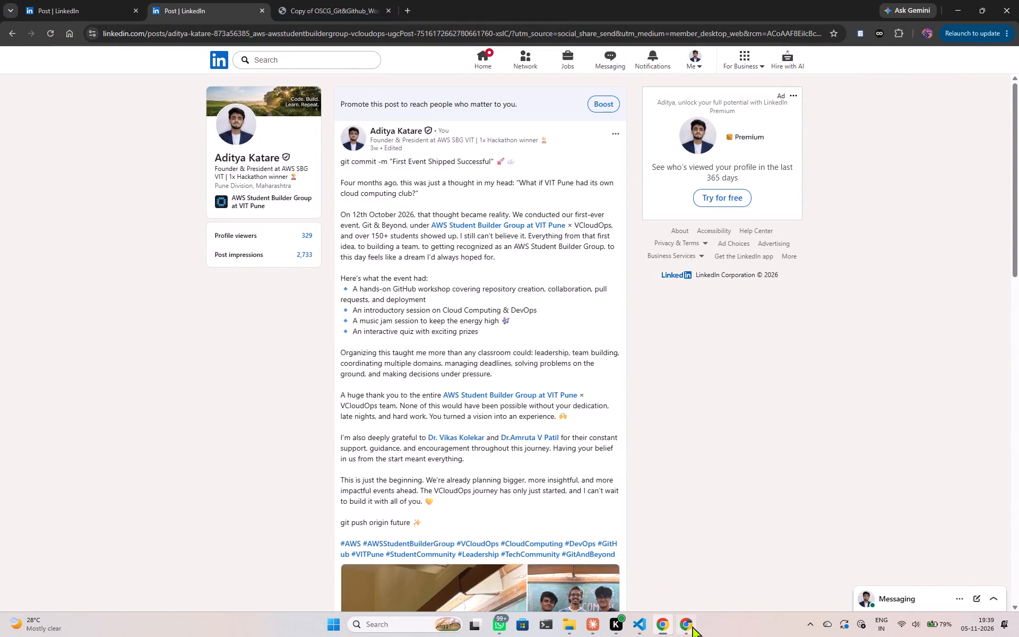
Switch to the other Chrome window, which holds the workshop Drive folder and the IMG_2076.HEIC image.
click(692, 626)
click(241, 0)
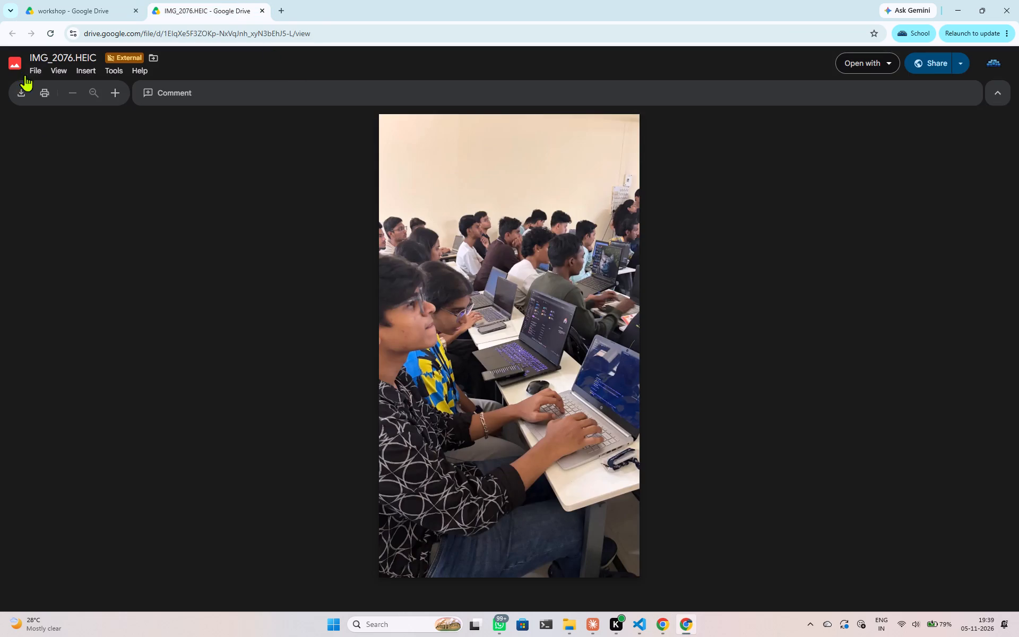
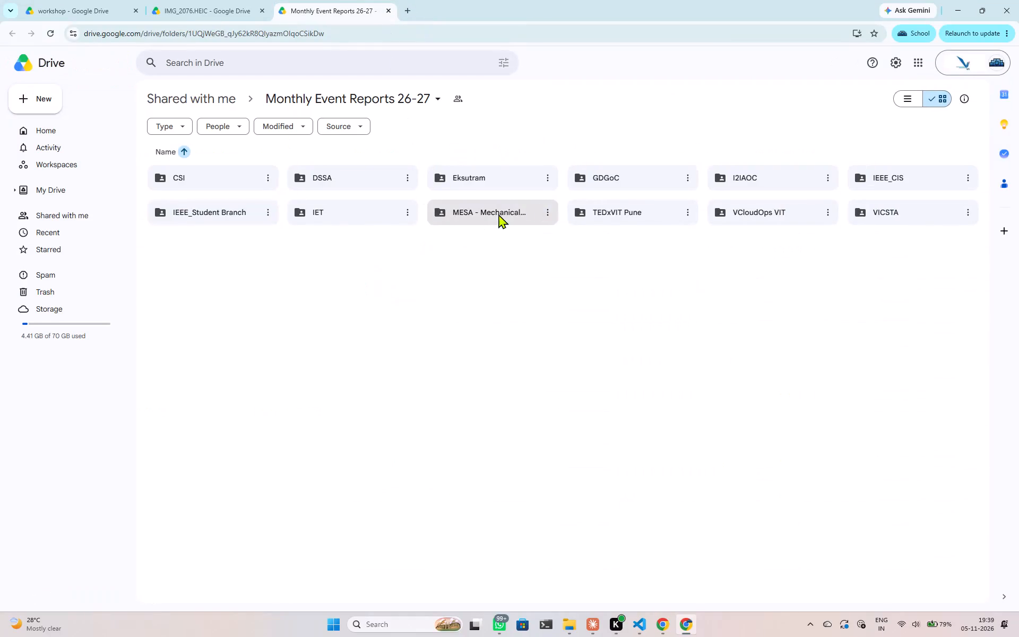
Remove the existing Commit_to_GIT_Event_Report PDF from the VCloudOps VIT folder.
double_click(728, 218)
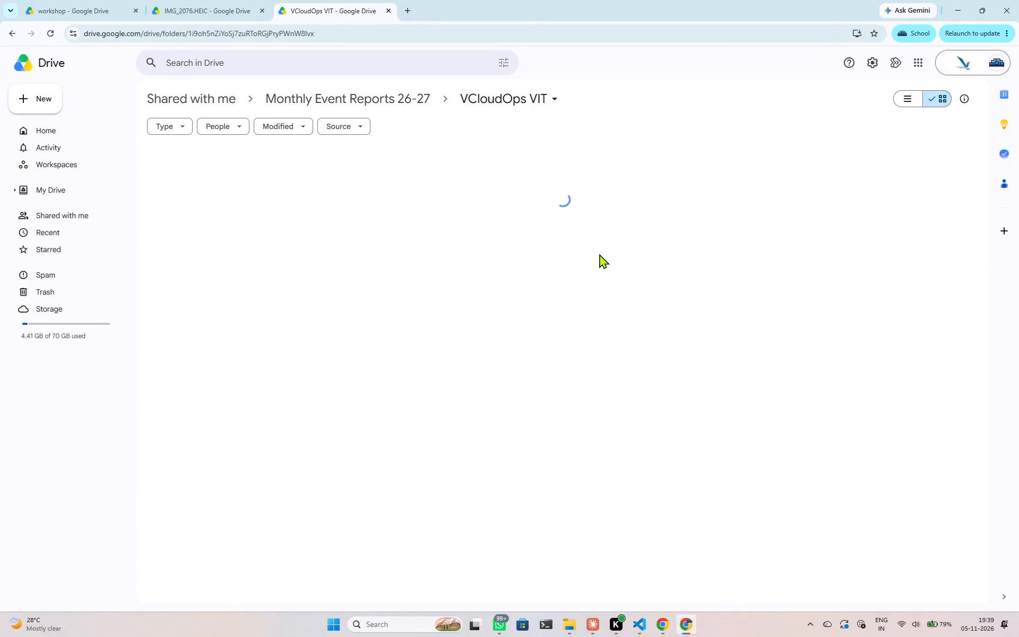
click(268, 184)
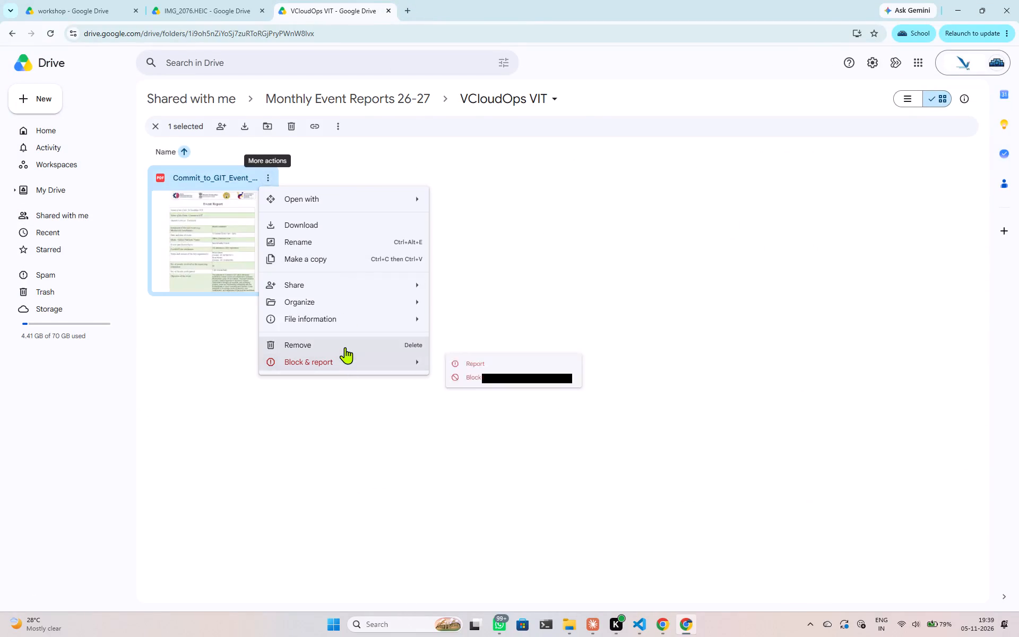
click(345, 347)
Upload Commit_to_GIT_Event_Report from the Club folder on New Volume (D:) to the VCloudOps VIT folder.
click(39, 97)
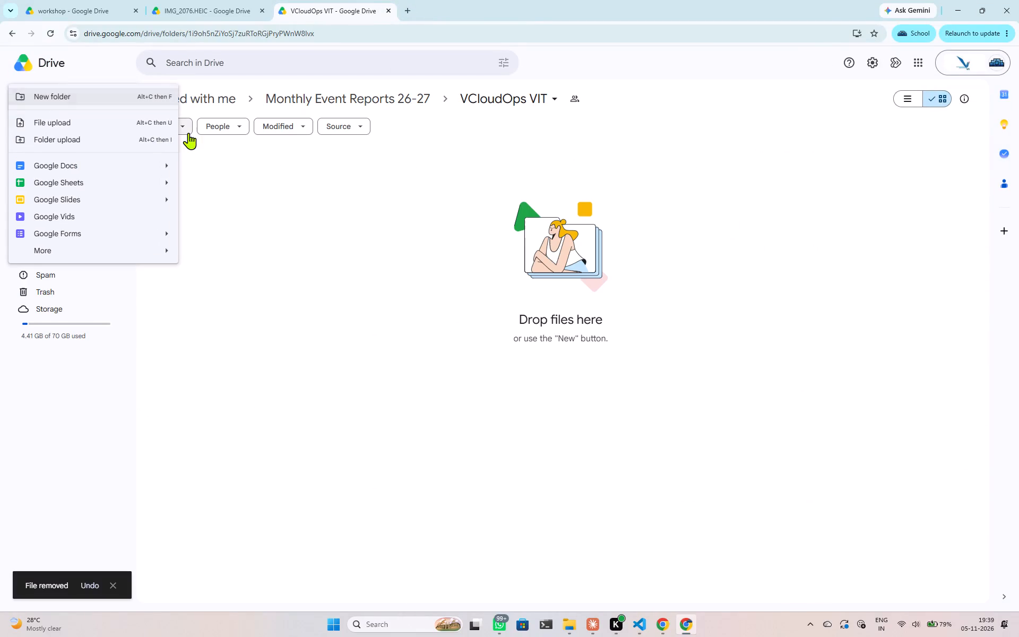
click(149, 128)
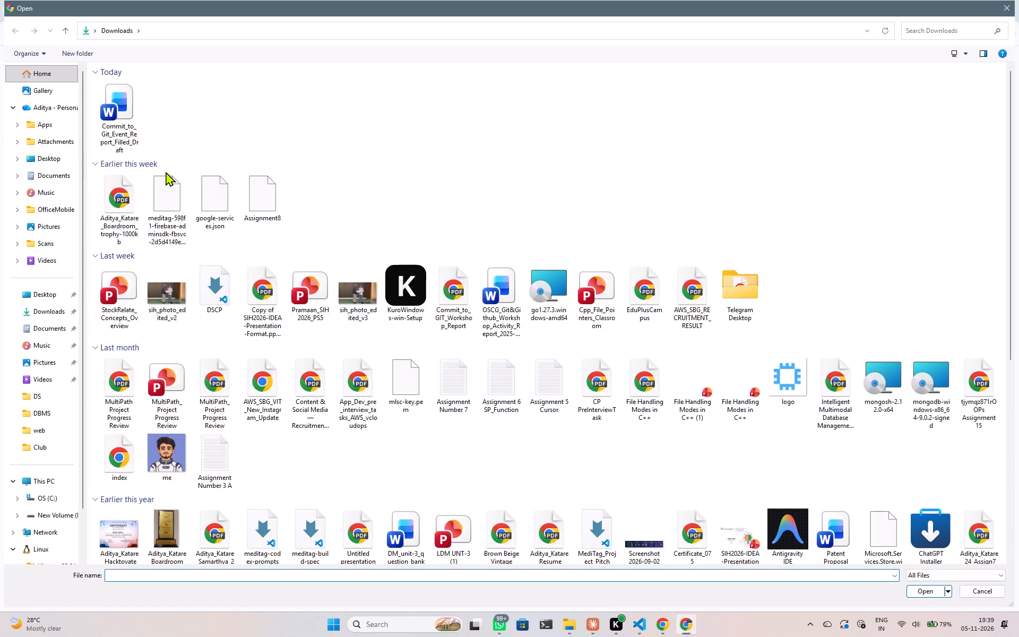
click(46, 513)
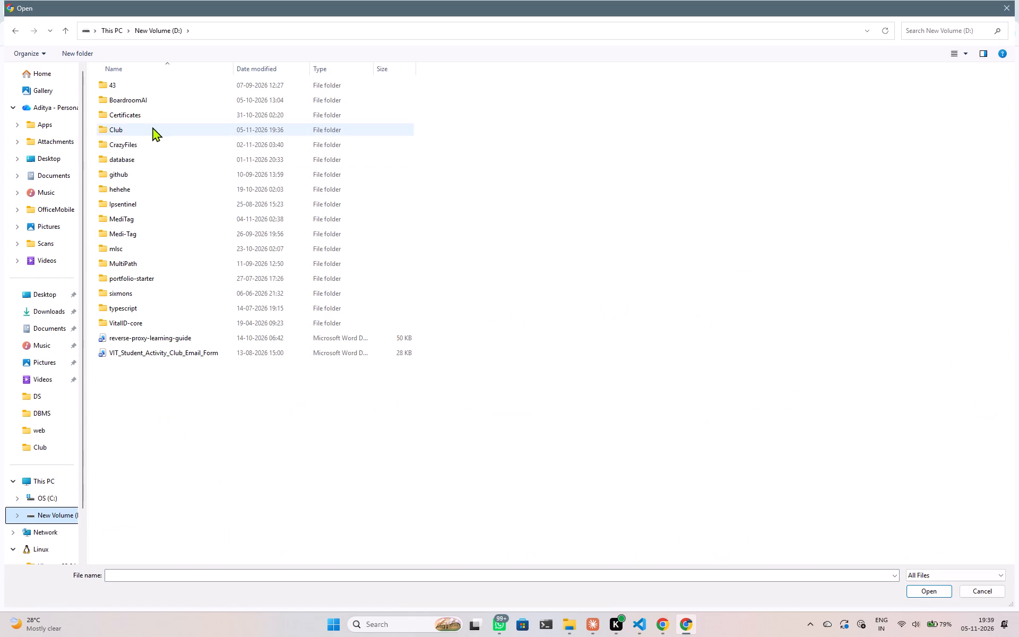
click(153, 134)
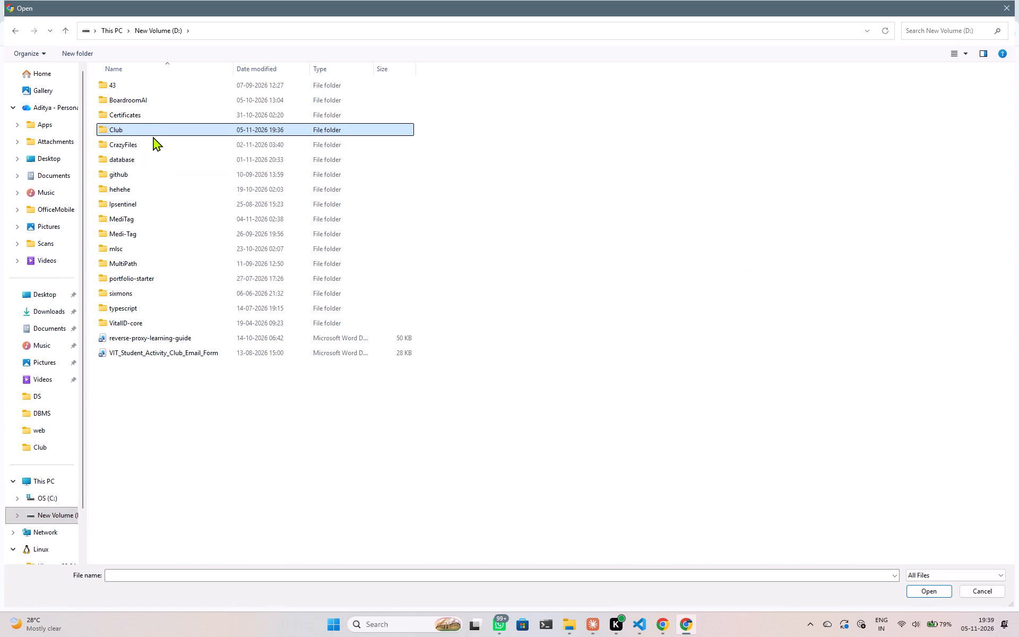
double_click(149, 129)
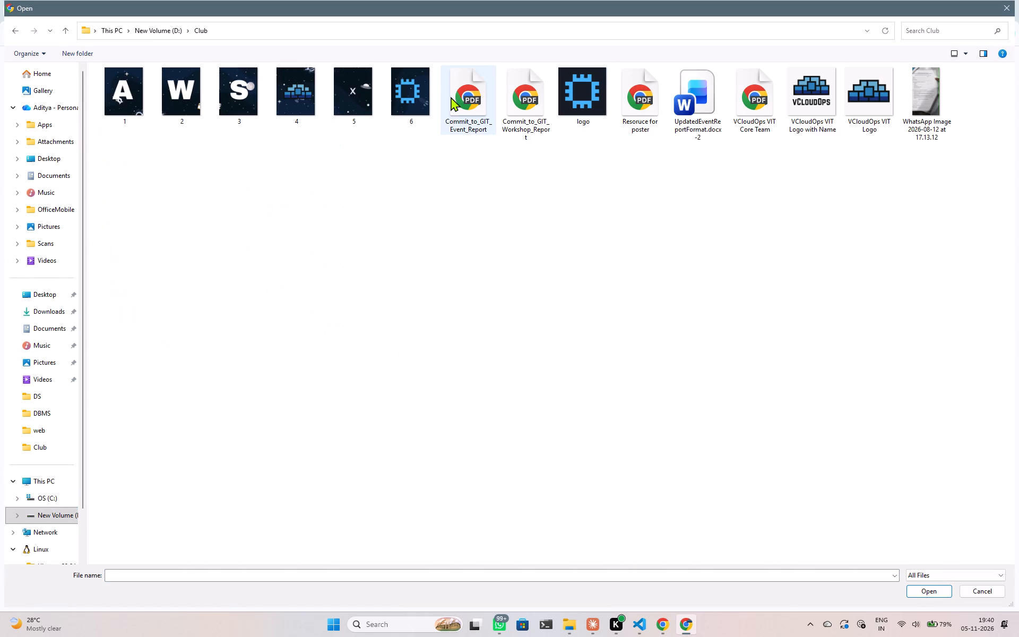
click(460, 99)
click(925, 592)
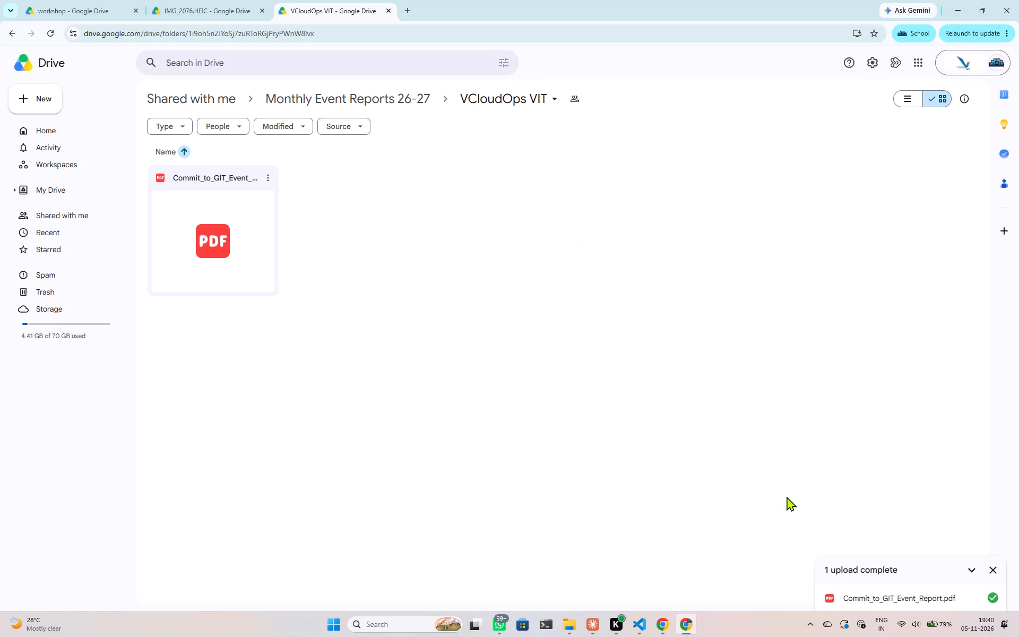
Open the uploaded Commit_to_GIT_Event_Report.pdf and check its event description, benefits and key outcomes, then close the preview.
double_click(243, 269)
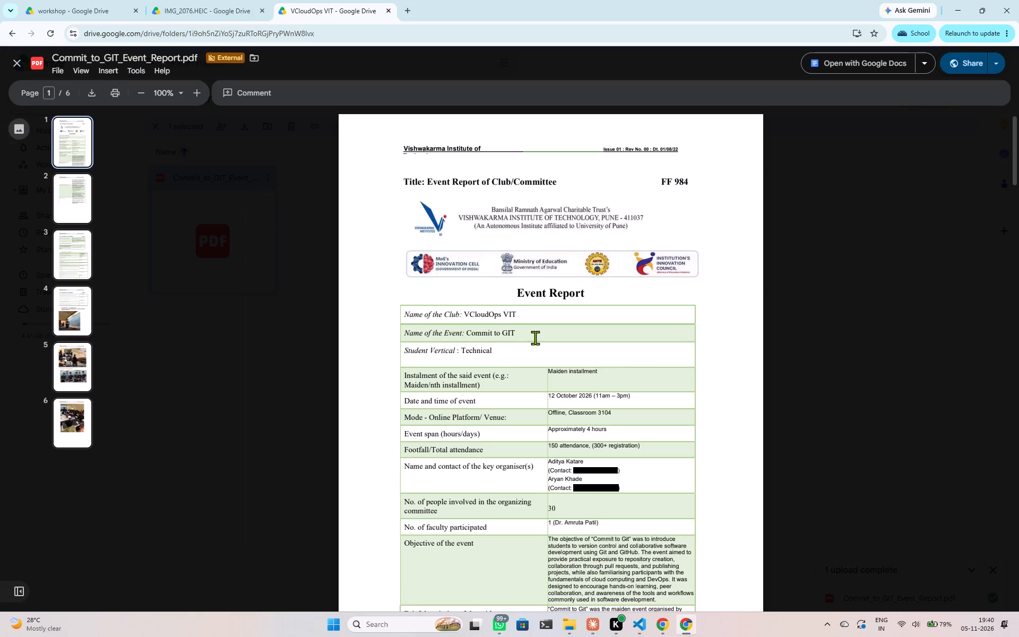
scroll(535, 338, down, 8)
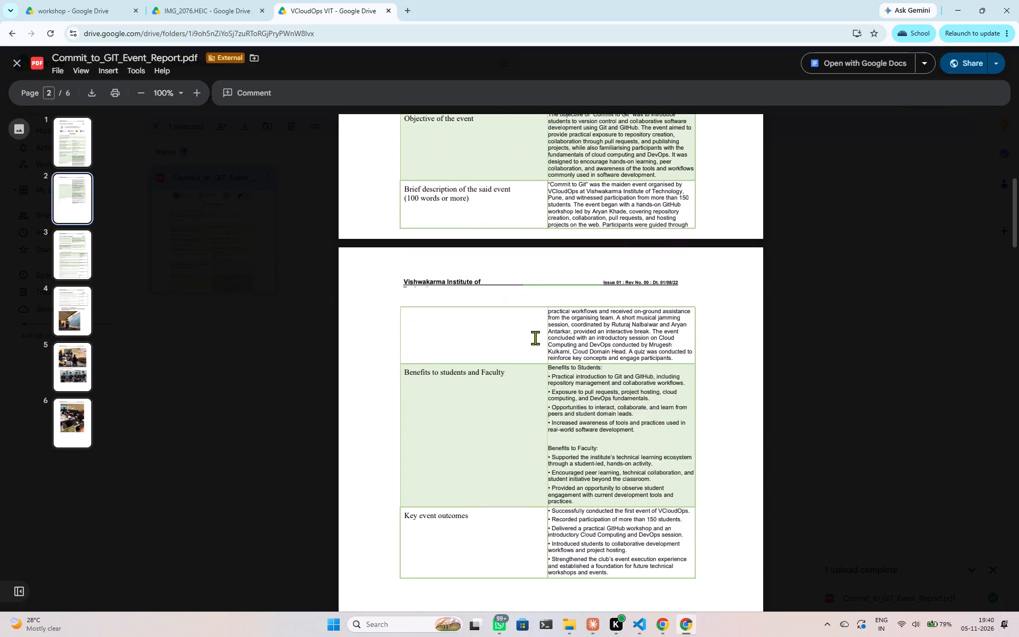
scroll(535, 338, down, 1)
ctrl+scroll(535, 338, up, 3)
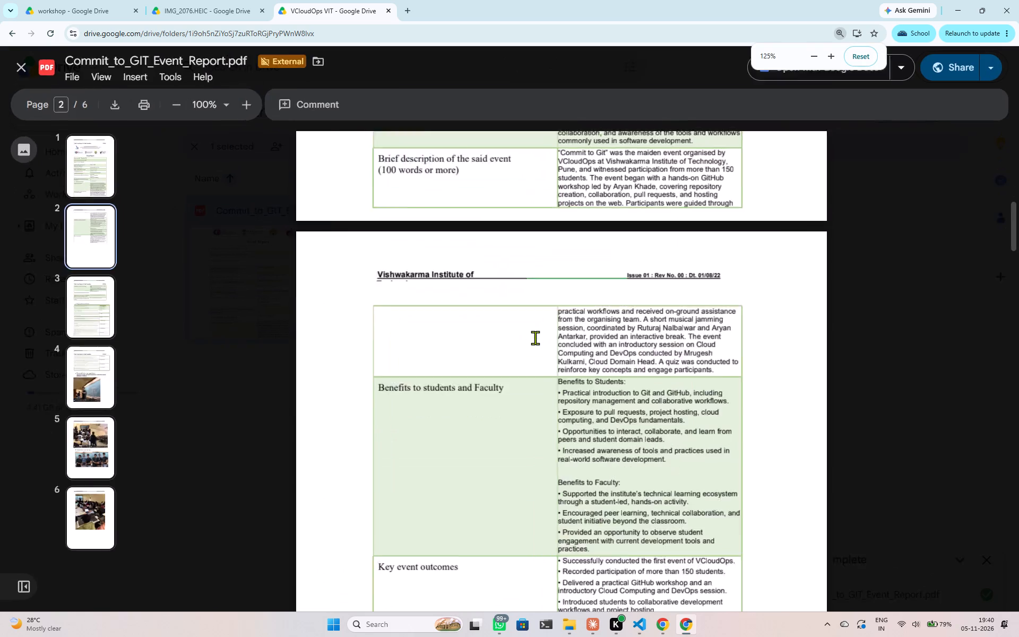
ctrl+scroll(535, 338, up, 1)
scroll(535, 338, down, 6)
scroll(535, 338, up, 7)
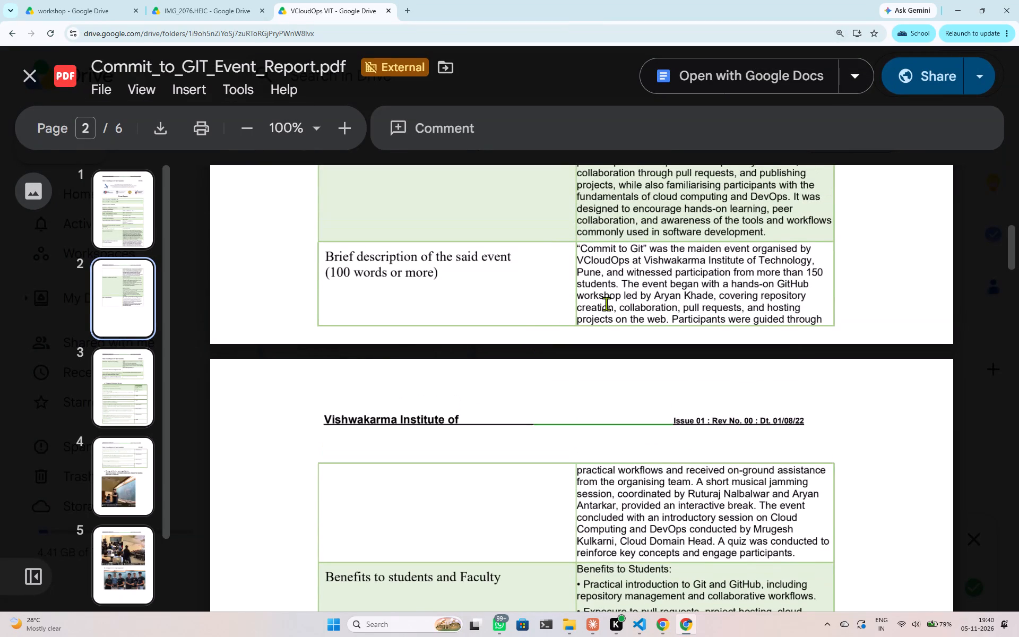
scroll(606, 304, down, 12)
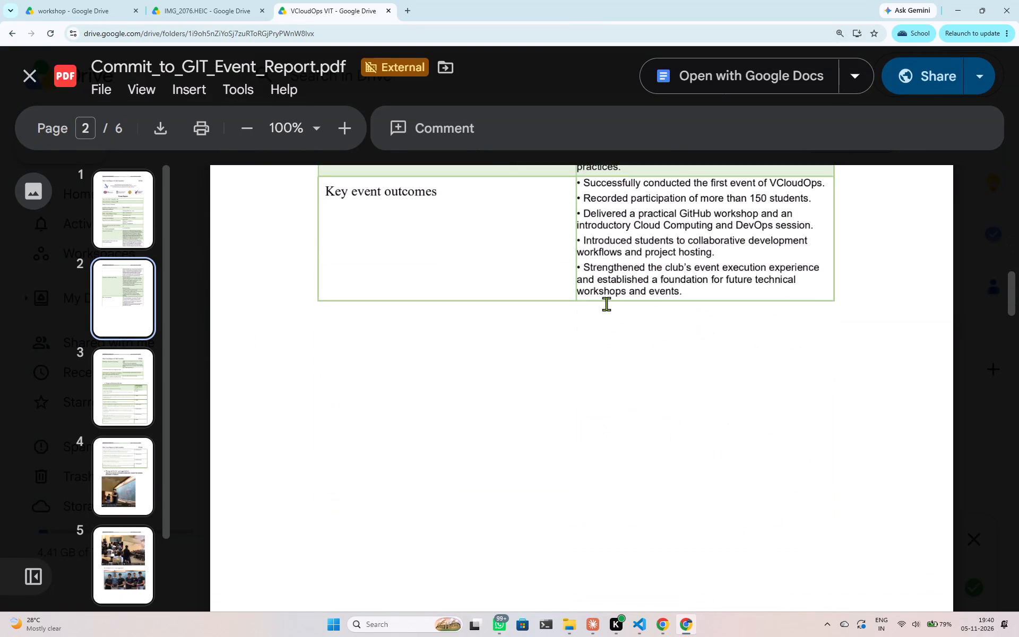
scroll(606, 304, up, 12)
click(41, 75)
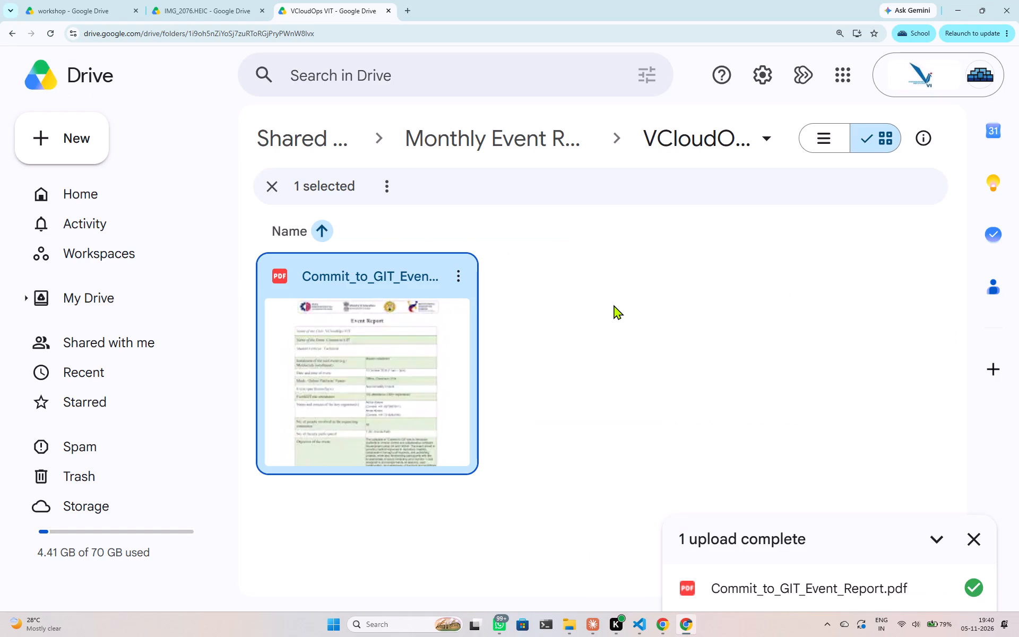
Dismiss the upload notice and go back to the Monthly Event Reports 26-27 folder.
scroll(614, 305, down, 5)
click(975, 537)
ctrl+scroll(625, 346, down, 5)
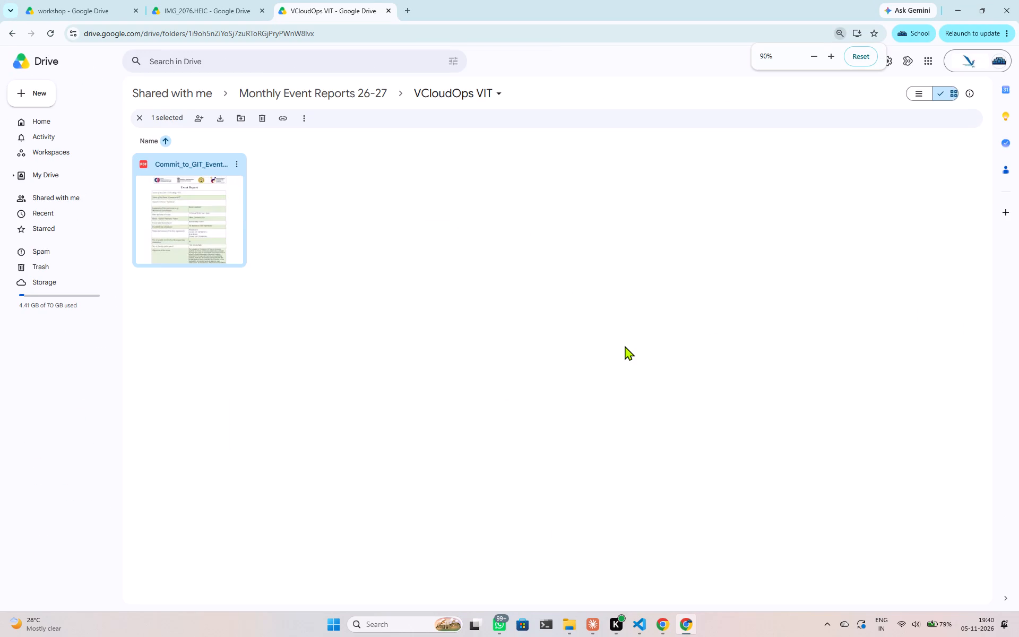
scroll(625, 346, up, 3)
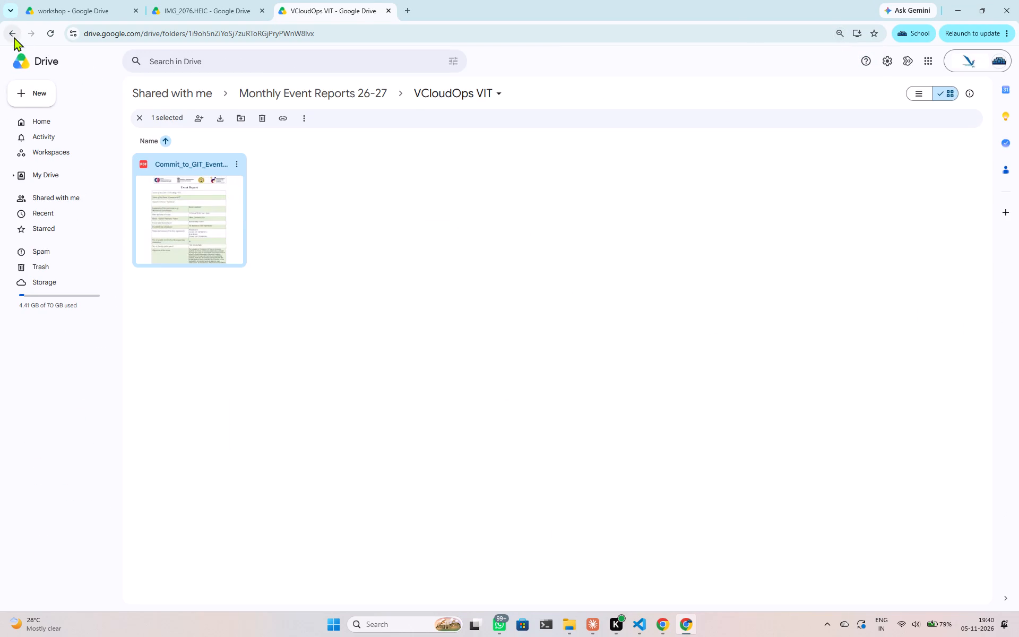
click(14, 37)
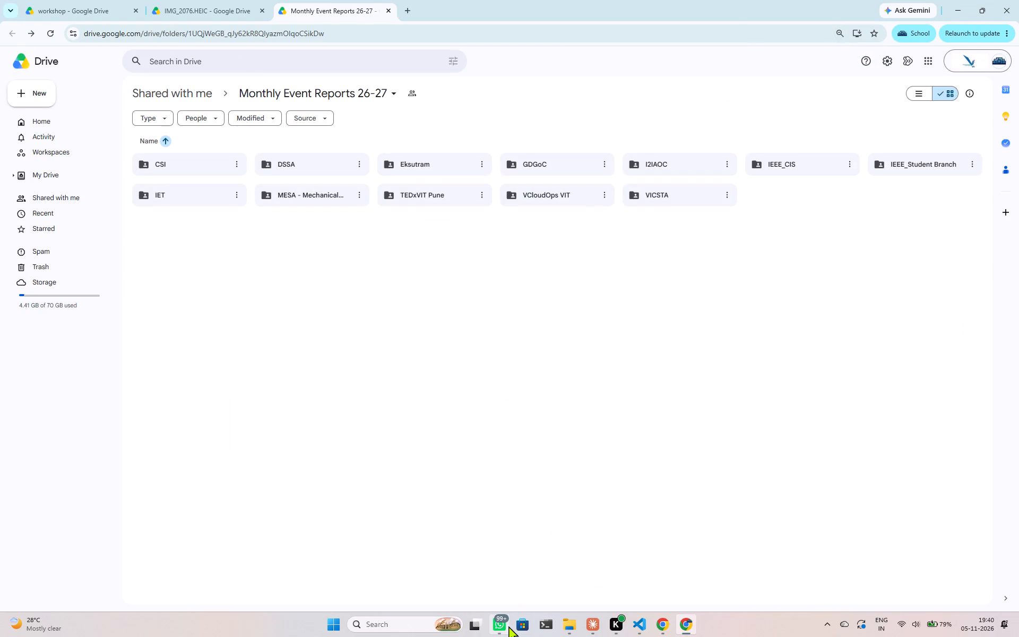
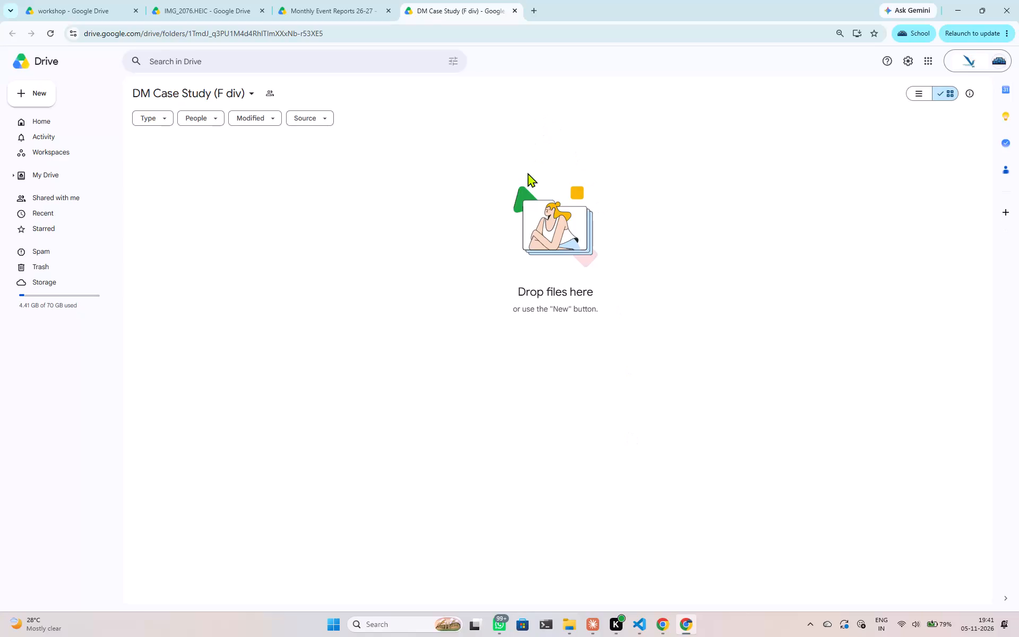
Close the Monthly Event Reports 26-27 and DM Case Study (F div) Drive tabs.
click(390, 13)
click(390, 13)
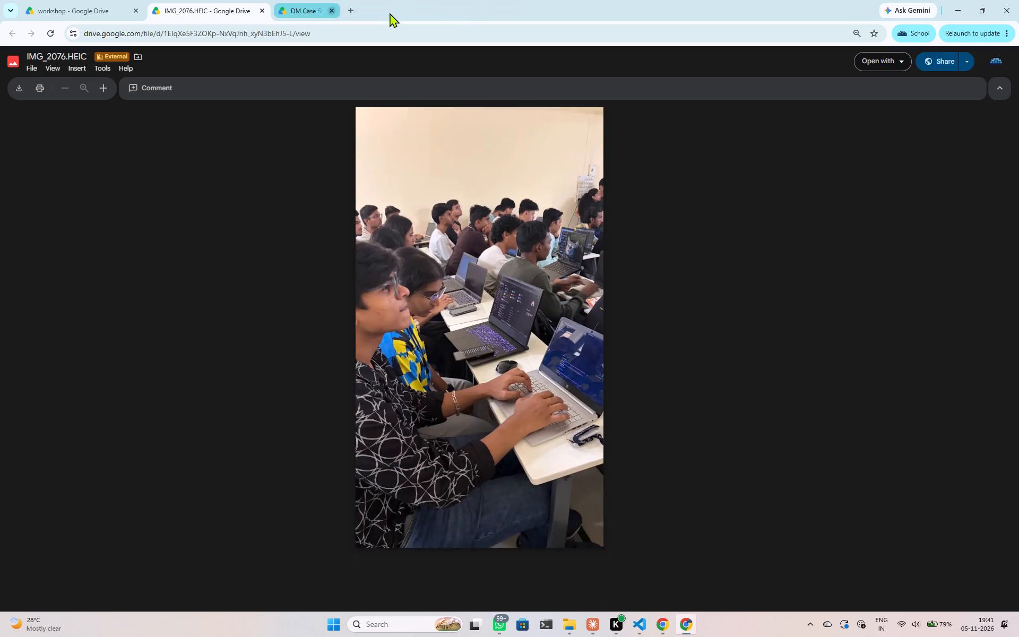
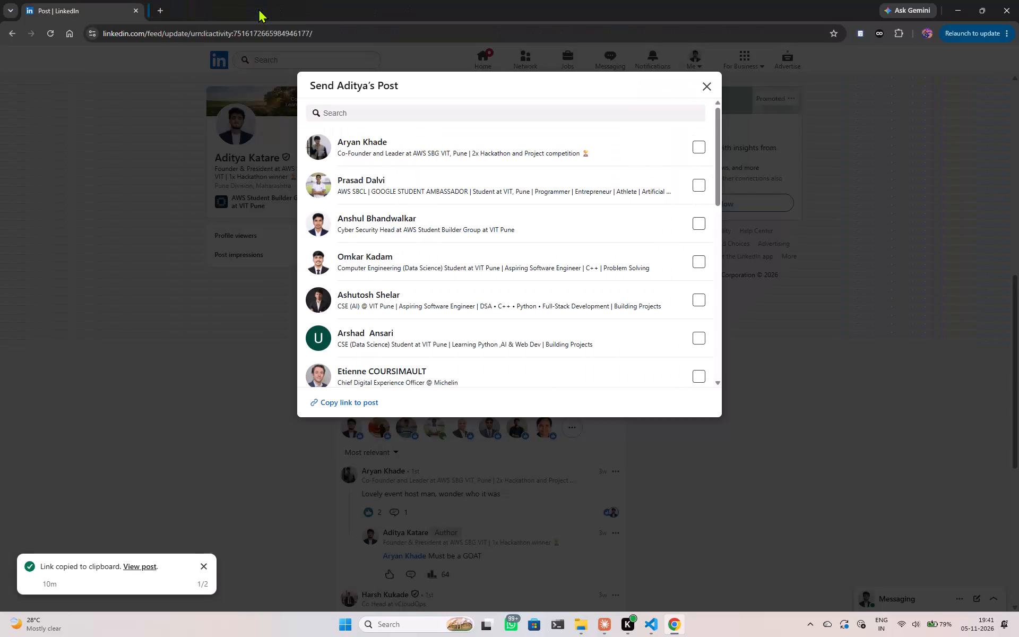
Close the browser window showing the LinkedIn post and the File Explorer window showing the Club folder.
click(1018, 0)
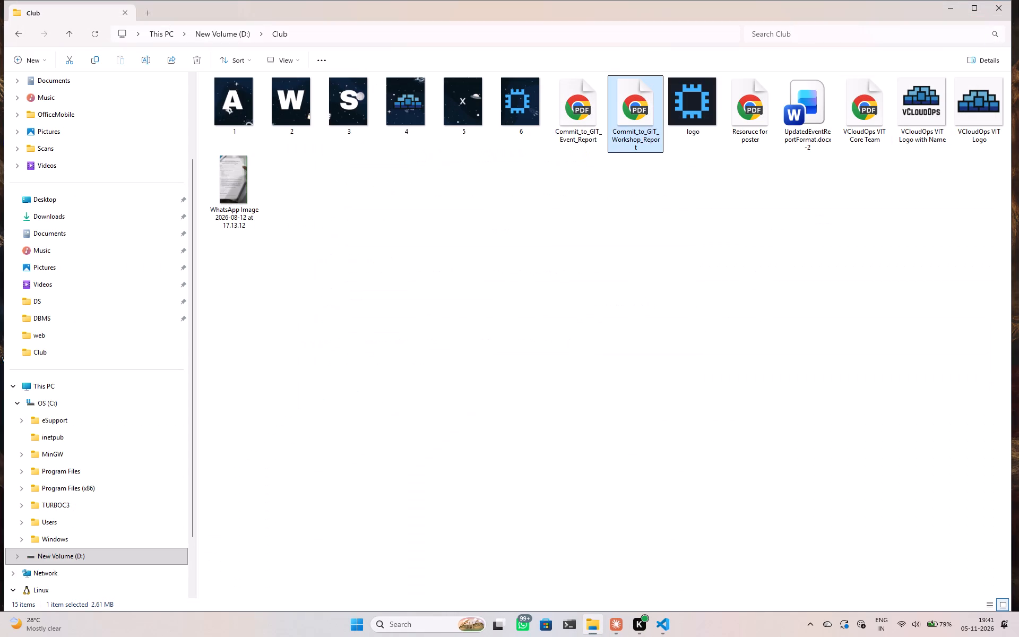
click(1000, 0)
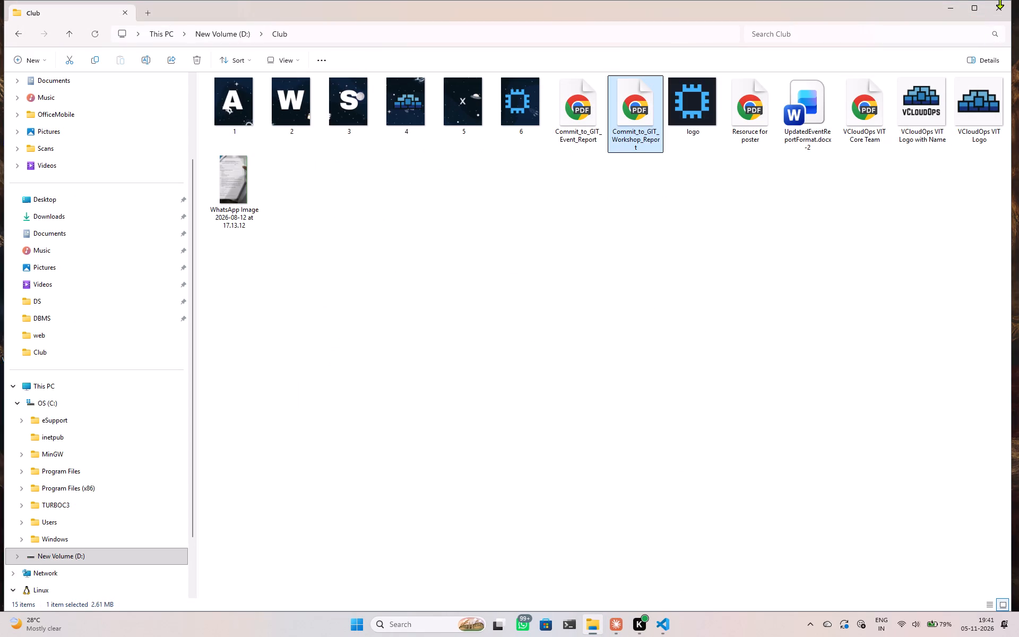